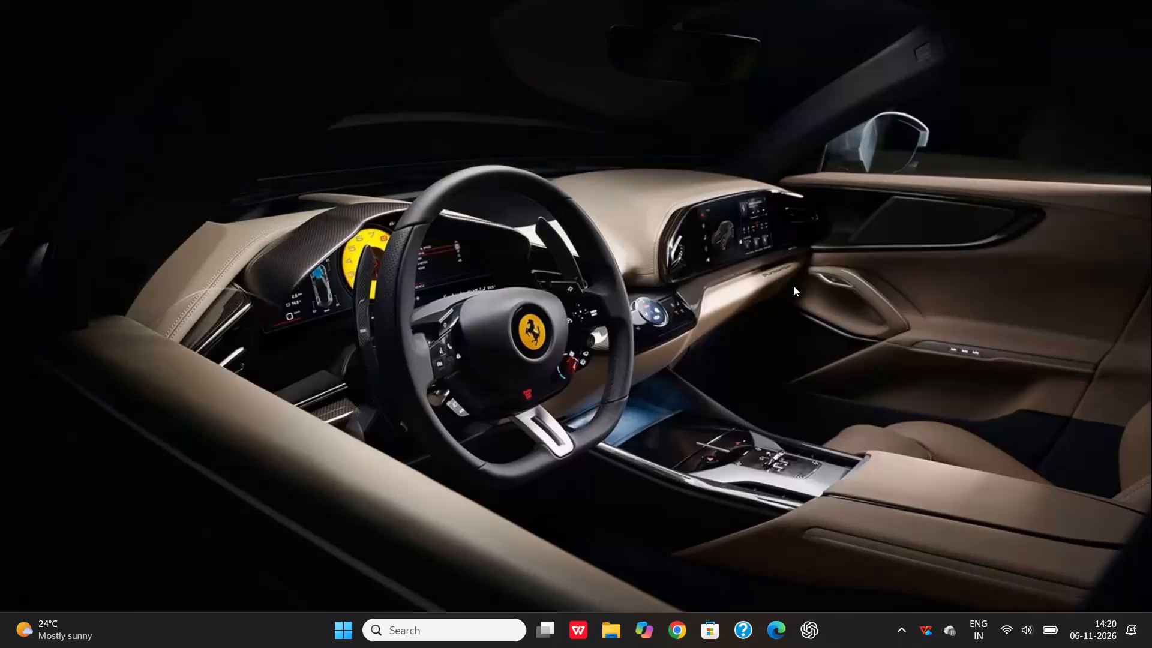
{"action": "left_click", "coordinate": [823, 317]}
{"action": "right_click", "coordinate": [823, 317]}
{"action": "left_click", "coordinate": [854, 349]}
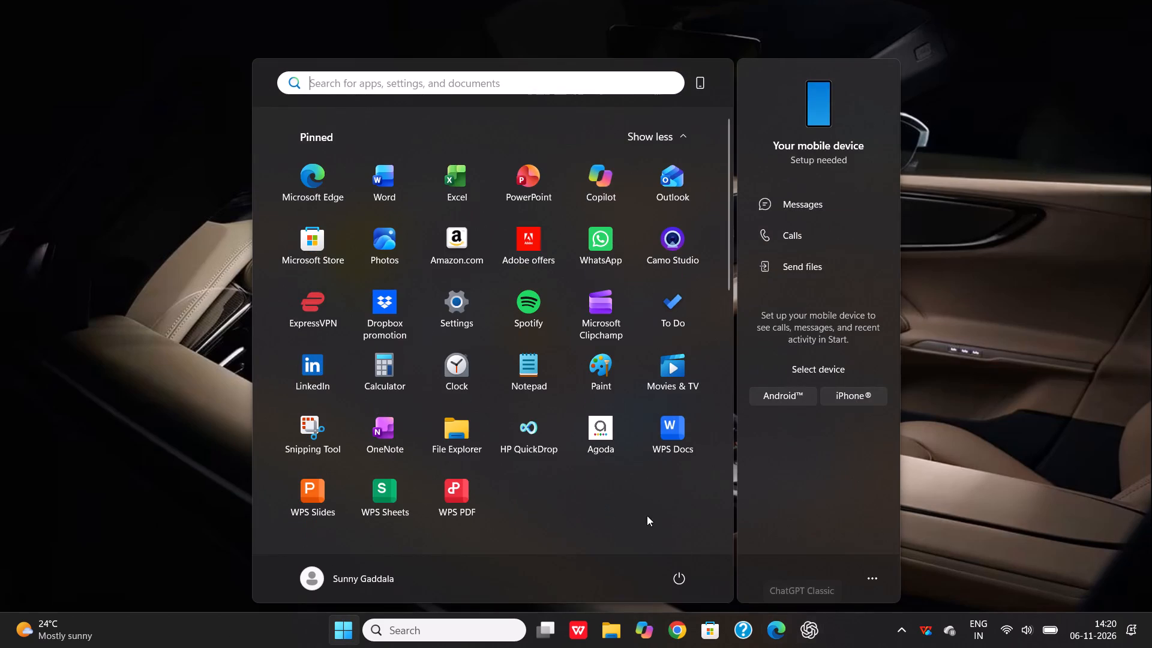
Launch the Kuro app from the recent searches in Windows Search.
{"action": "left_click", "coordinate": [504, 70]}
{"action": "left_click", "coordinate": [502, 76]}
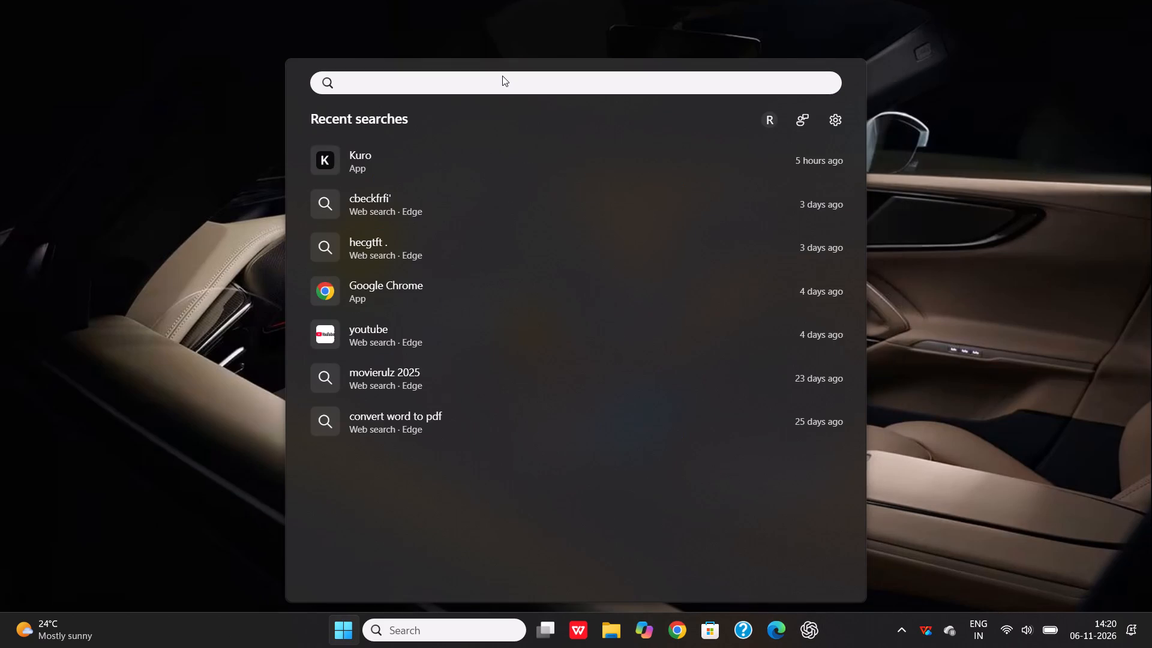
{"action": "left_click", "coordinate": [456, 157]}
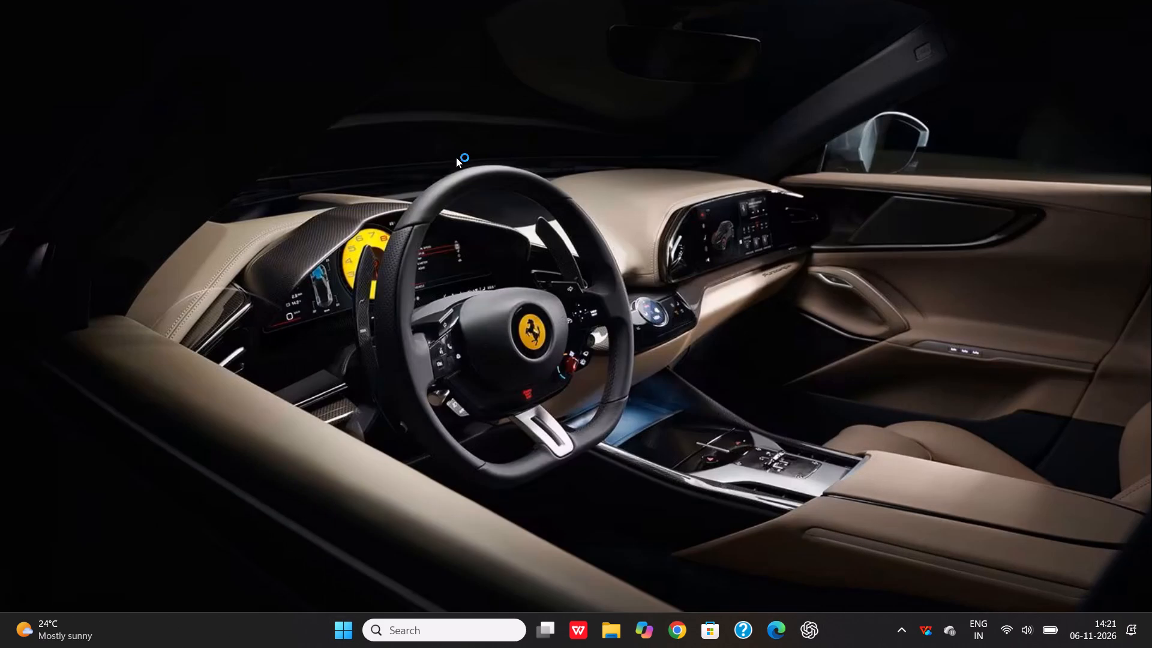
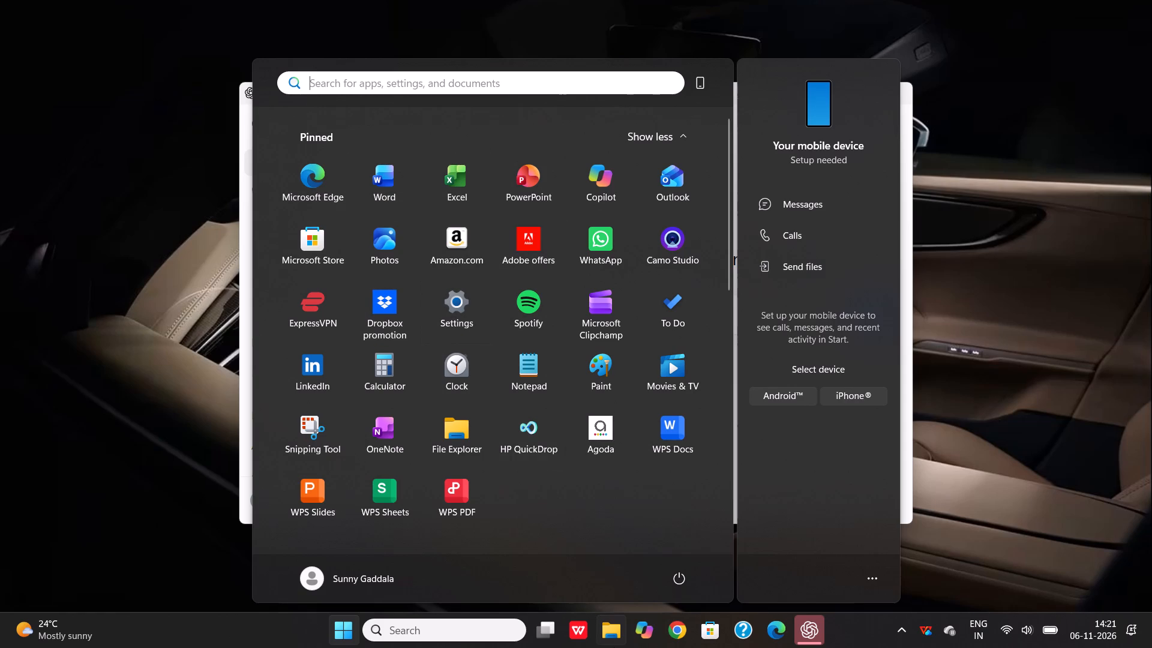
Open the PRANAY-RESUME Word document from the Desktop folder in File Explorer and maximize its window.
{"action": "left_click", "coordinate": [615, 628]}
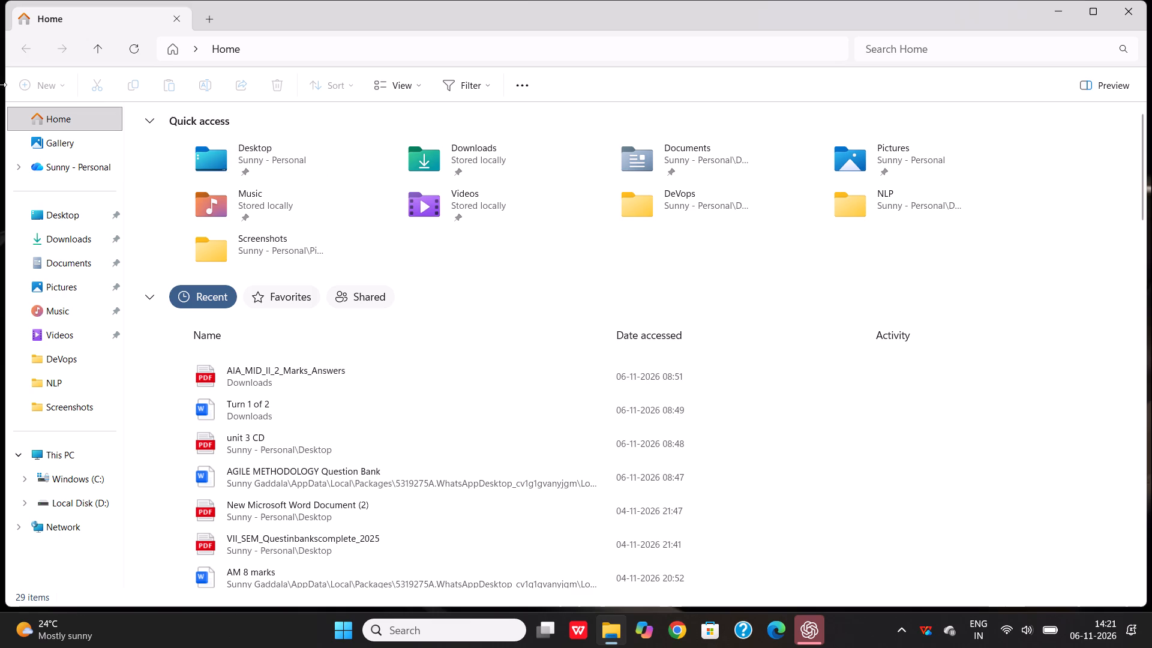
{"action": "left_click", "coordinate": [71, 206]}
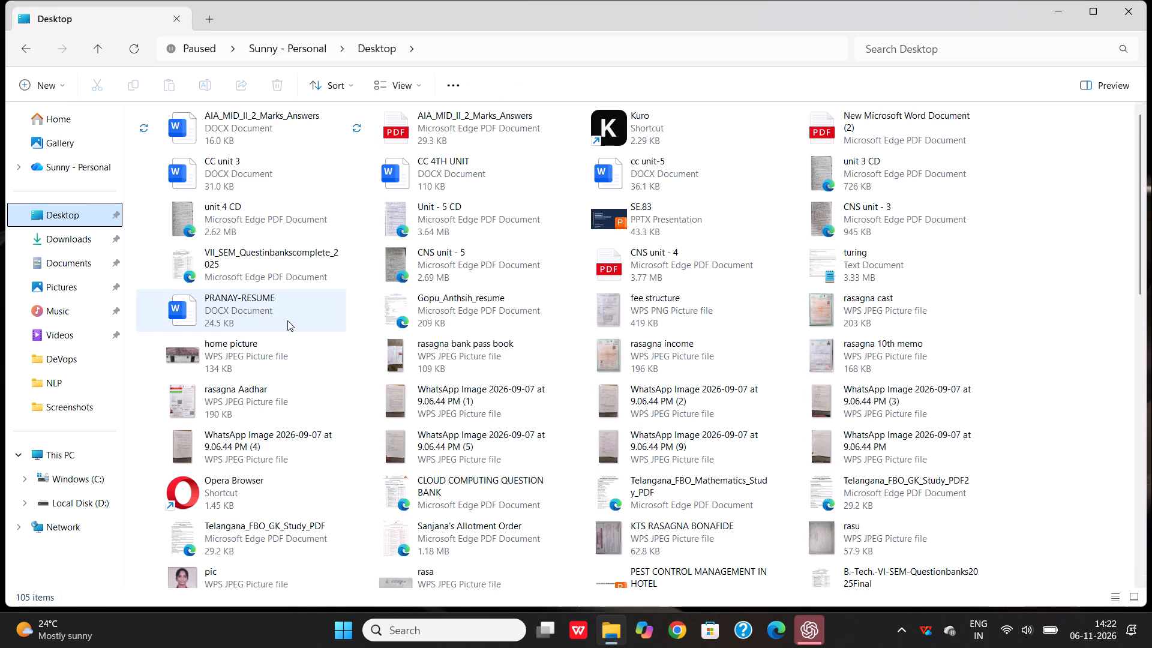
{"action": "scroll", "coordinate": [287, 320], "scroll_direction": "up", "scroll_amount": 1}
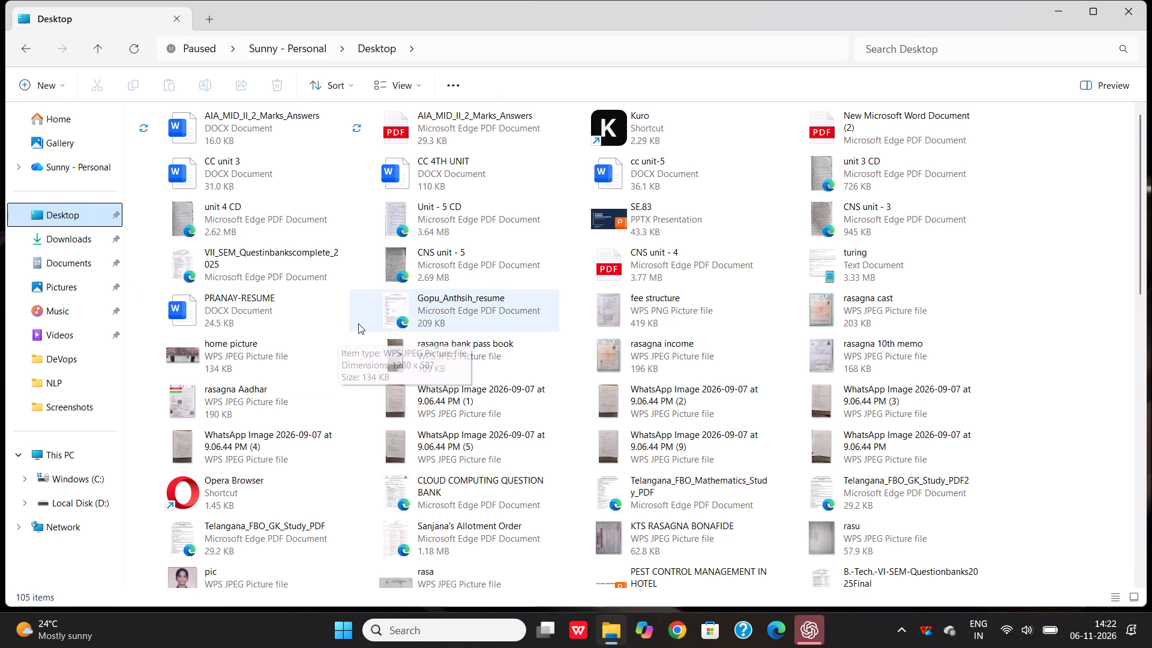
{"action": "left_click", "coordinate": [189, 315]}
{"action": "double_click", "coordinate": [189, 315]}
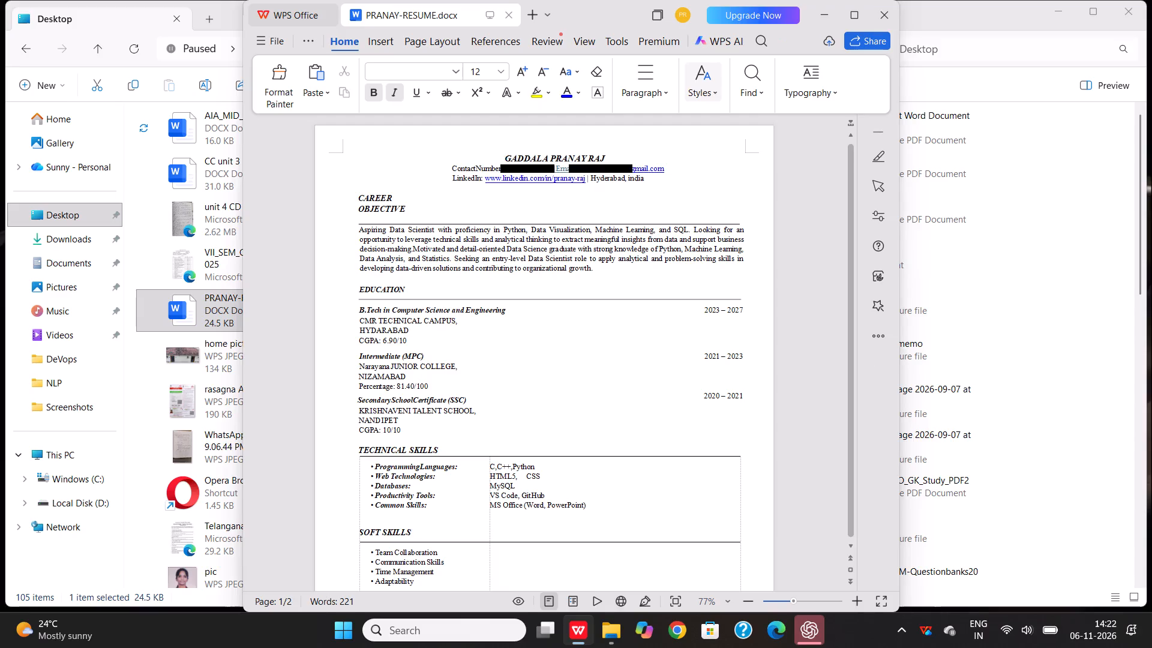
{"action": "left_click", "coordinate": [853, 16]}
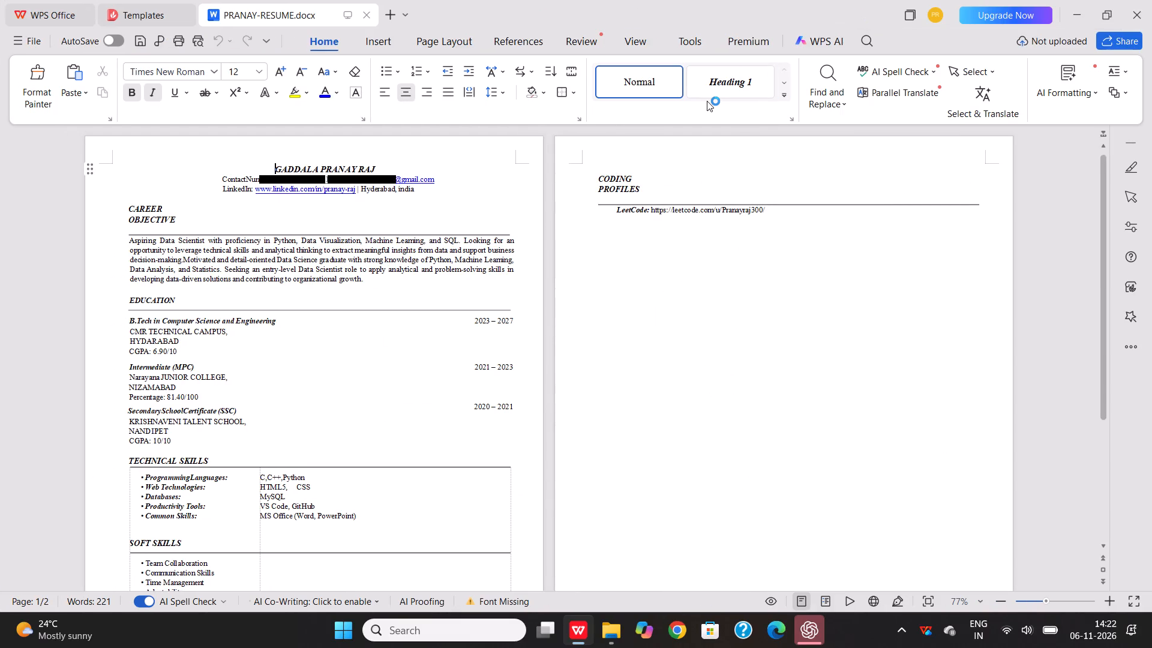
Enlarge the page view and examine the resume's header, career objective and education sections.
{"action": "scroll", "coordinate": [707, 101], "scroll_direction": "up", "scroll_amount": 2, "text": "ctrl"}
{"action": "scroll", "coordinate": [541, 238], "scroll_direction": "up", "scroll_amount": 1}
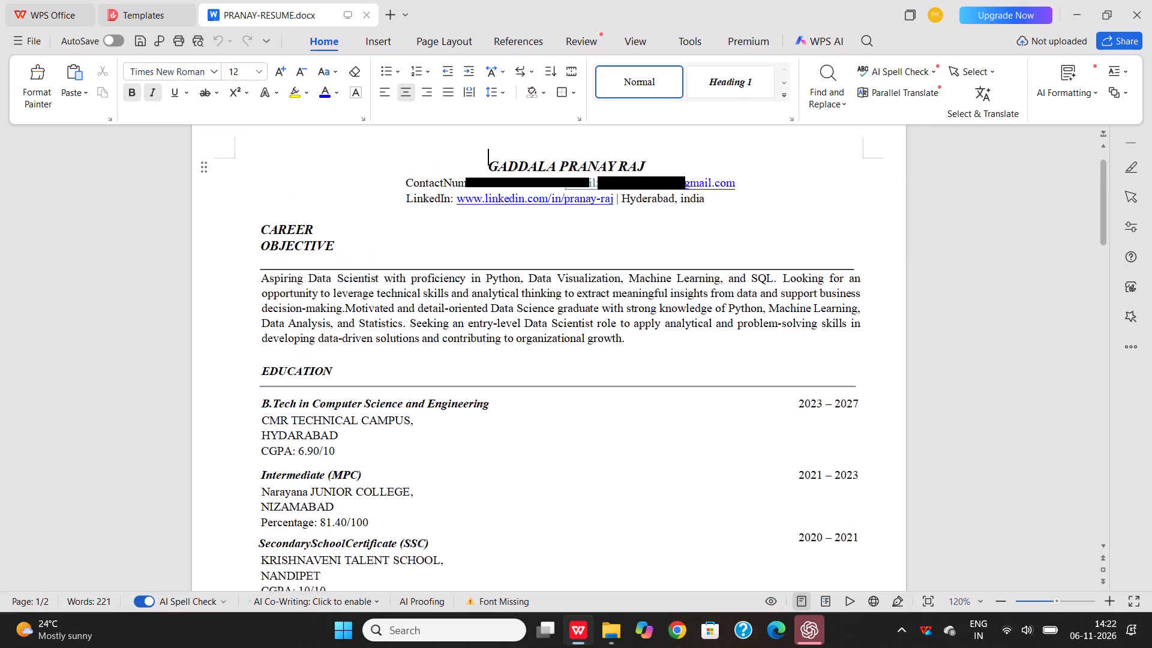
{"action": "scroll", "coordinate": [541, 238], "scroll_direction": "up", "scroll_amount": 1}
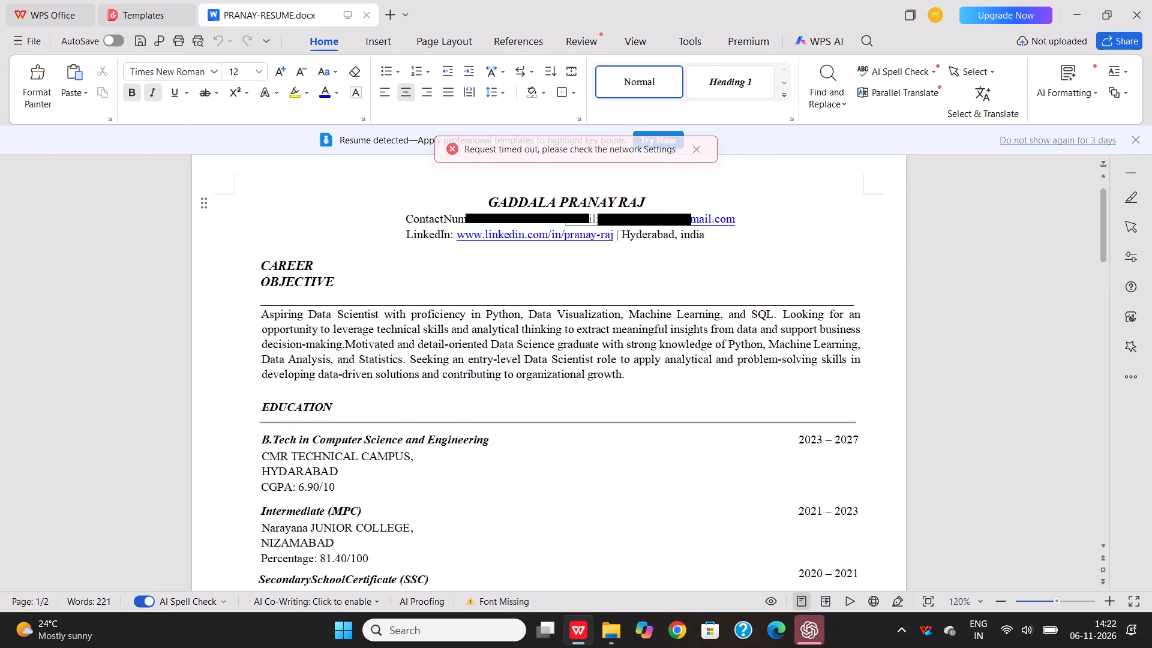
{"action": "scroll", "coordinate": [590, 230], "scroll_direction": "down", "scroll_amount": 1}
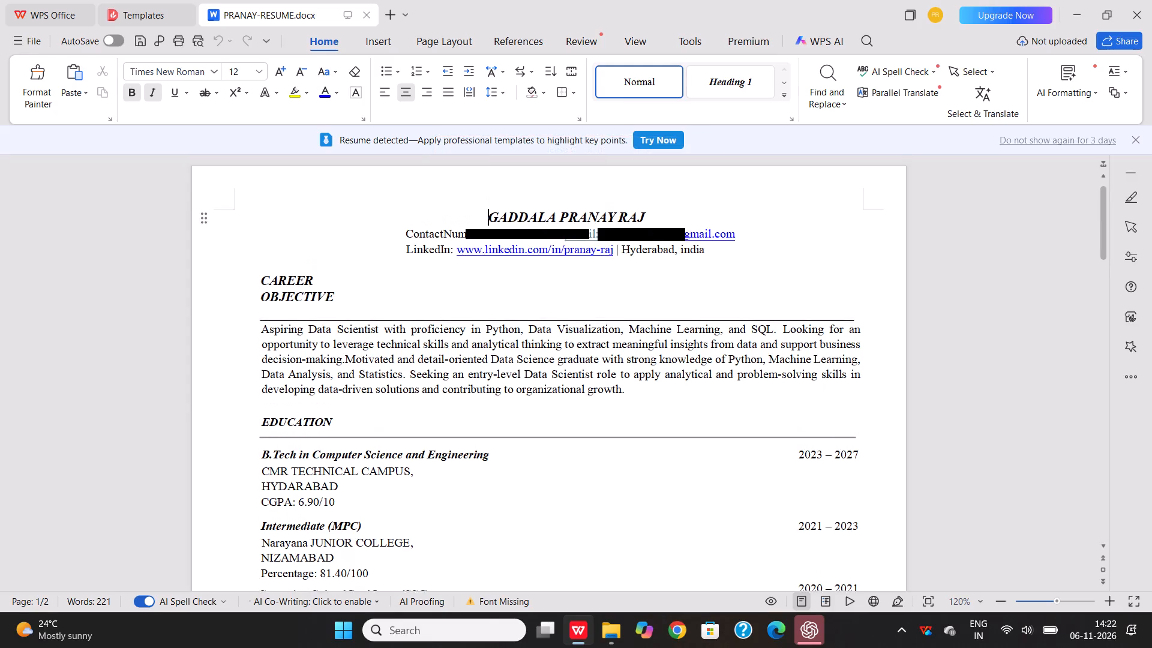
{"action": "scroll", "coordinate": [590, 230], "scroll_direction": "down", "scroll_amount": 1}
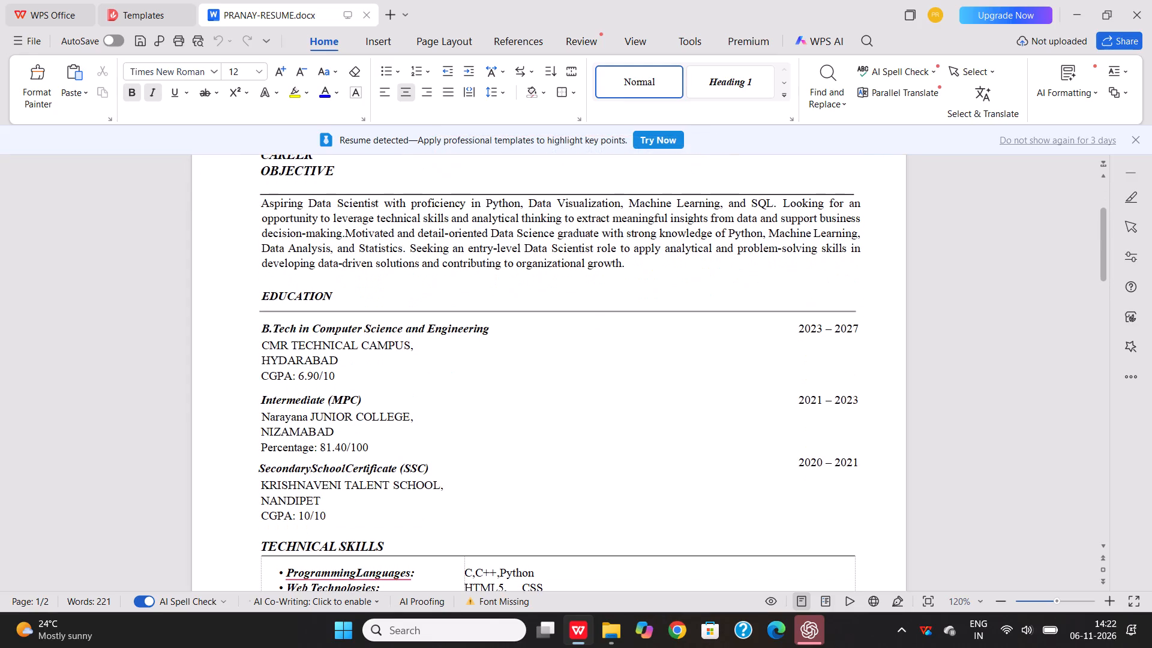
{"action": "scroll", "coordinate": [590, 230], "scroll_direction": "up", "scroll_amount": 2}
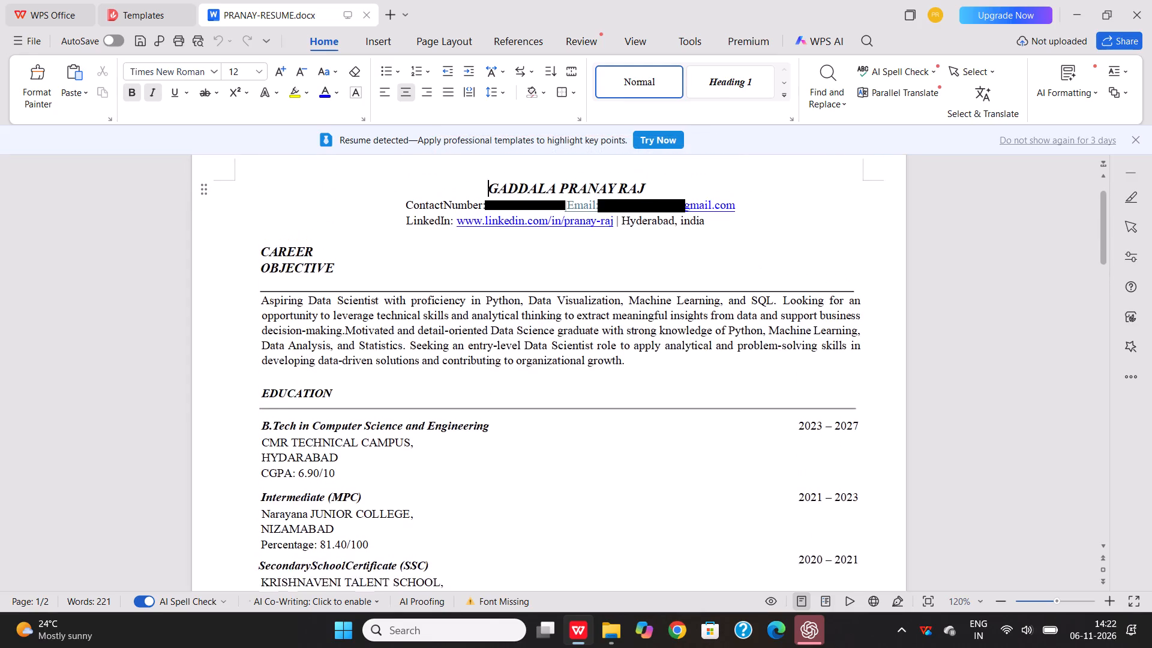
{"action": "scroll", "coordinate": [590, 230], "scroll_direction": "up", "scroll_amount": 1}
{"action": "scroll", "coordinate": [590, 230], "scroll_direction": "down", "scroll_amount": 2}
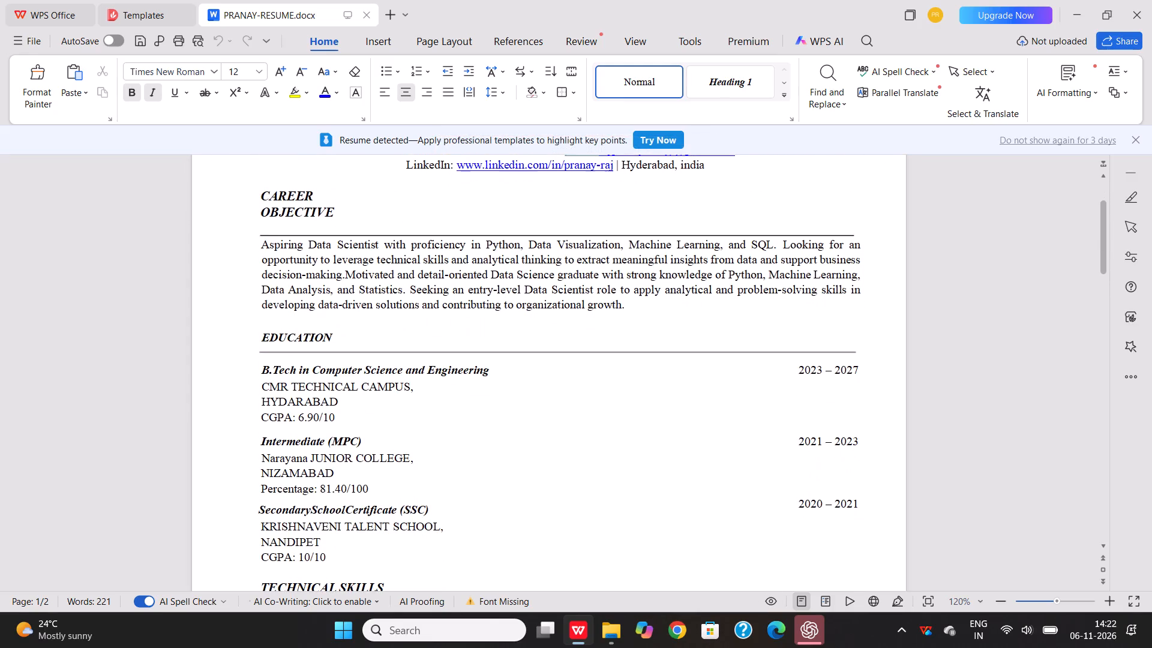
{"action": "scroll", "coordinate": [590, 230], "scroll_direction": "up", "scroll_amount": 1}
{"action": "scroll", "coordinate": [590, 230], "scroll_direction": "down", "scroll_amount": 1}
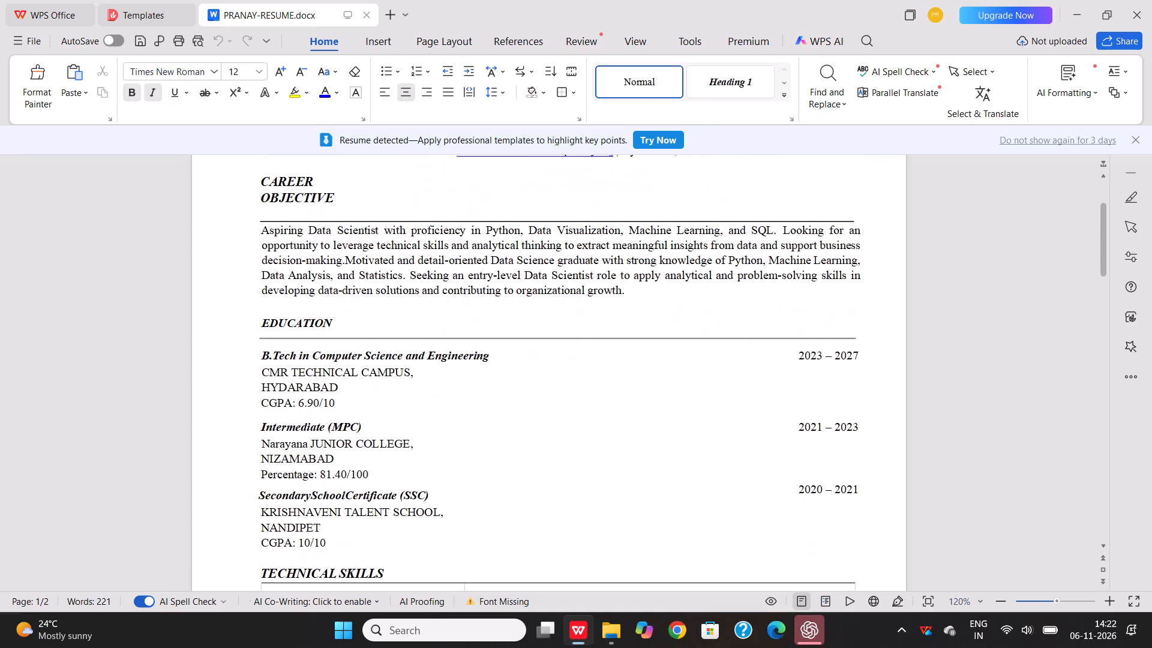
{"action": "scroll", "coordinate": [590, 230], "scroll_direction": "down", "scroll_amount": 1}
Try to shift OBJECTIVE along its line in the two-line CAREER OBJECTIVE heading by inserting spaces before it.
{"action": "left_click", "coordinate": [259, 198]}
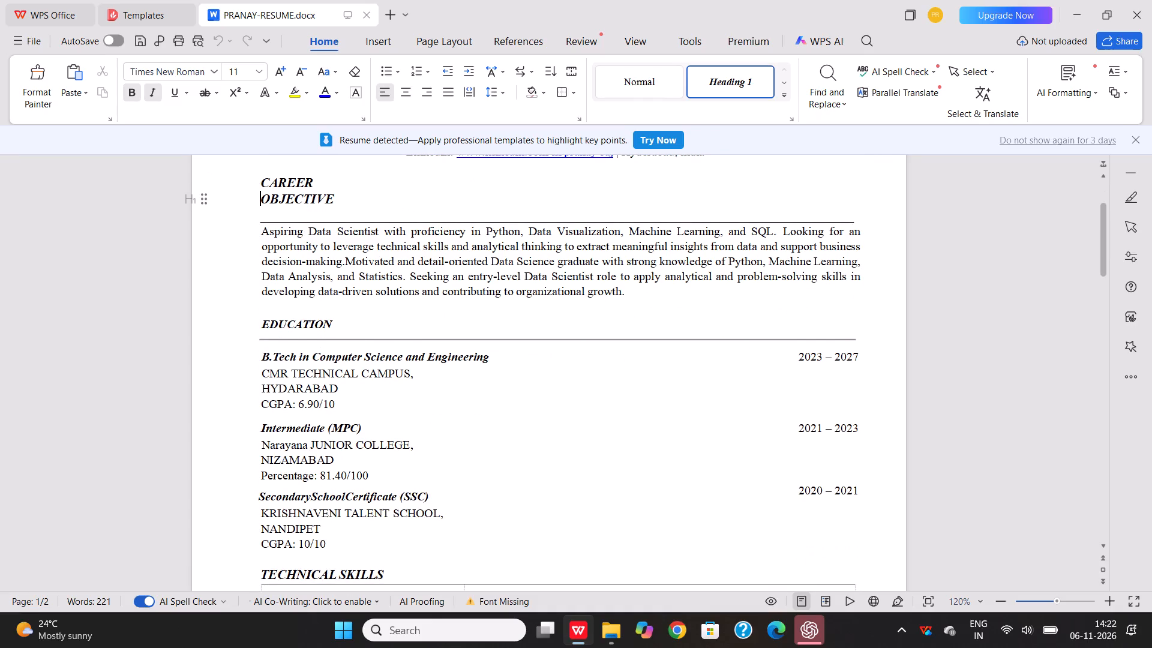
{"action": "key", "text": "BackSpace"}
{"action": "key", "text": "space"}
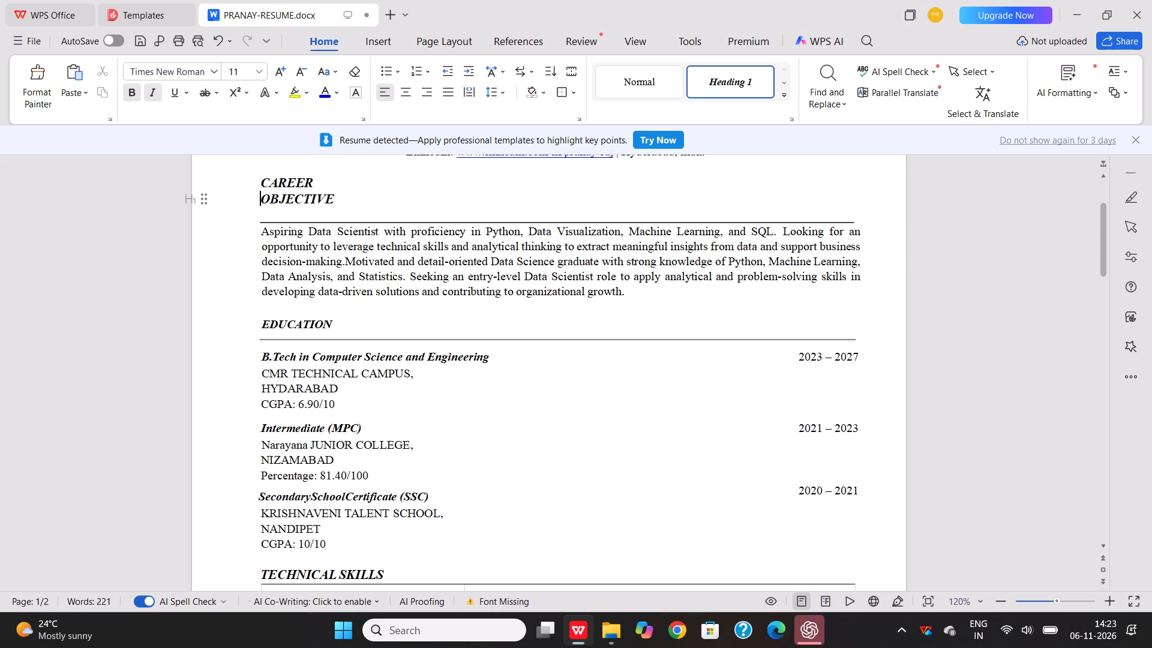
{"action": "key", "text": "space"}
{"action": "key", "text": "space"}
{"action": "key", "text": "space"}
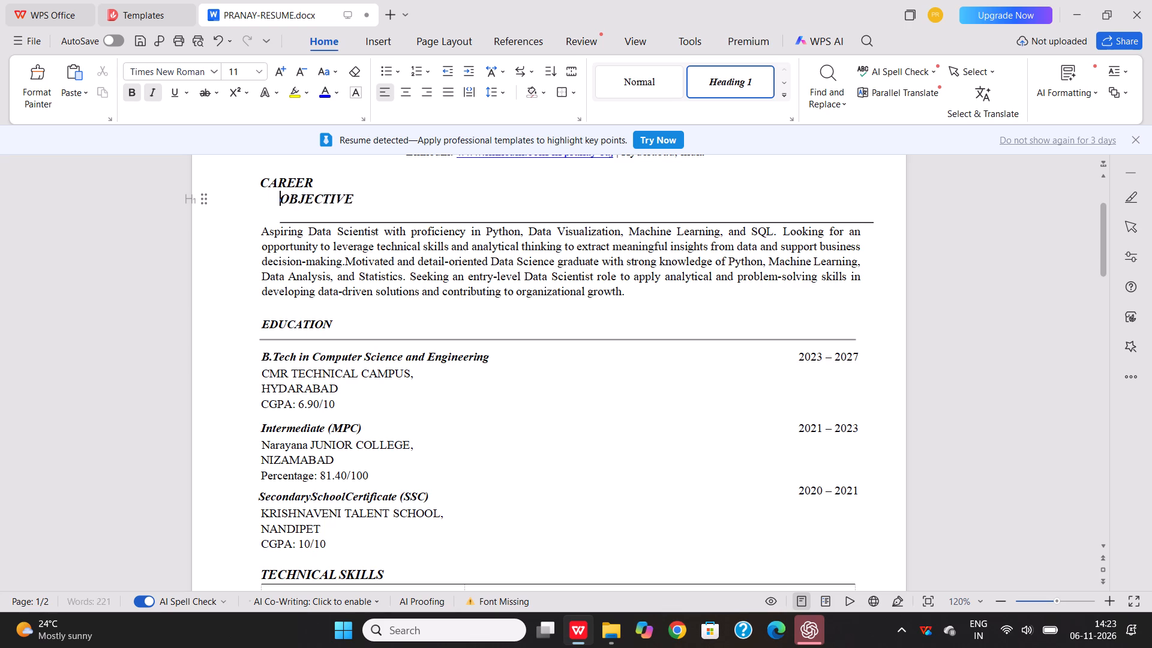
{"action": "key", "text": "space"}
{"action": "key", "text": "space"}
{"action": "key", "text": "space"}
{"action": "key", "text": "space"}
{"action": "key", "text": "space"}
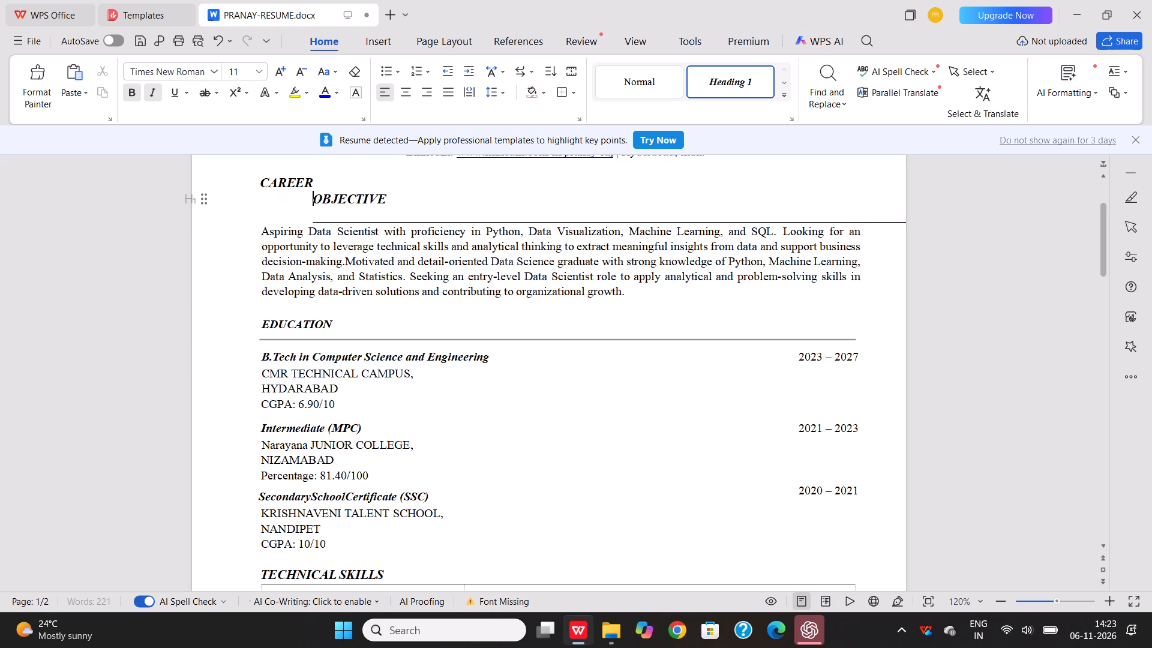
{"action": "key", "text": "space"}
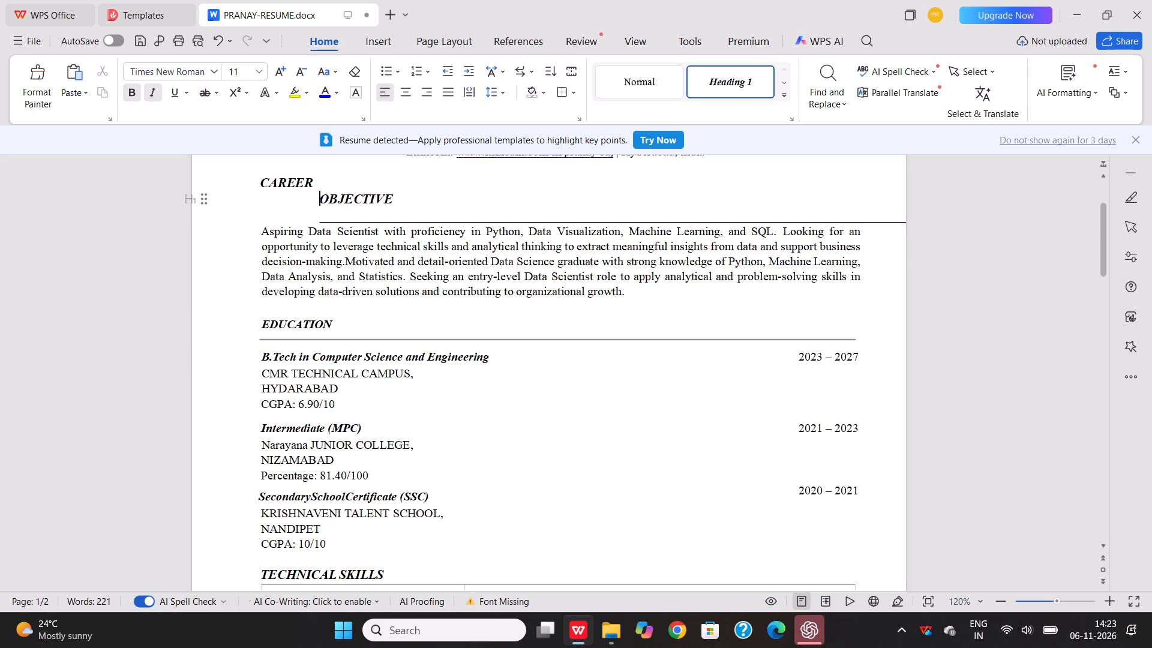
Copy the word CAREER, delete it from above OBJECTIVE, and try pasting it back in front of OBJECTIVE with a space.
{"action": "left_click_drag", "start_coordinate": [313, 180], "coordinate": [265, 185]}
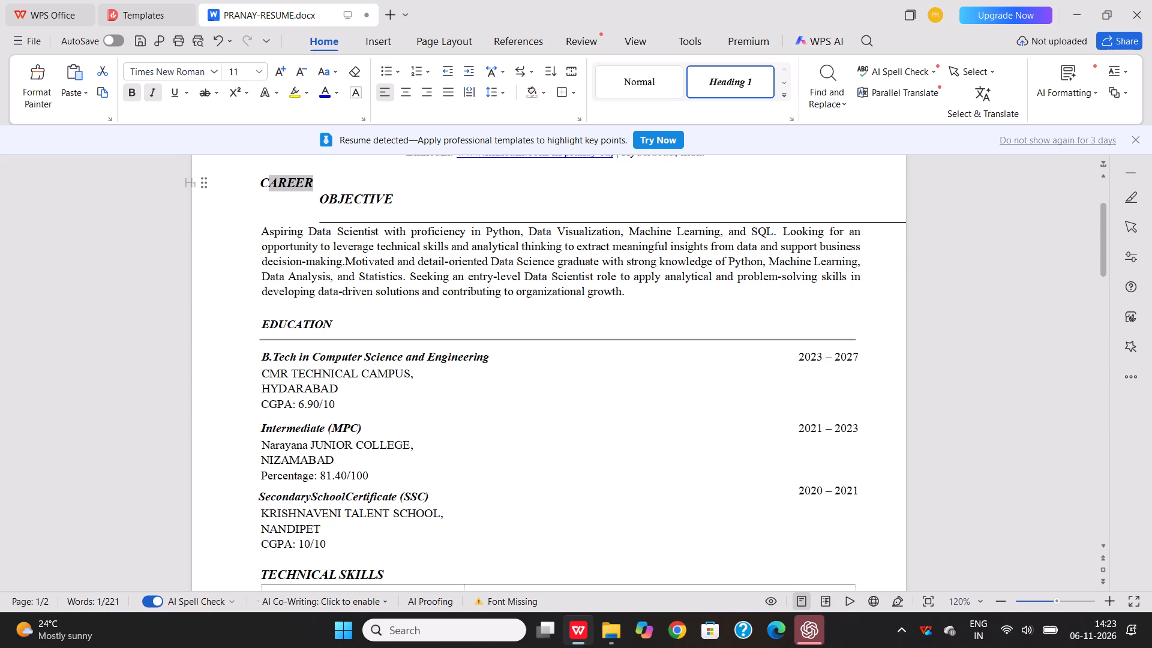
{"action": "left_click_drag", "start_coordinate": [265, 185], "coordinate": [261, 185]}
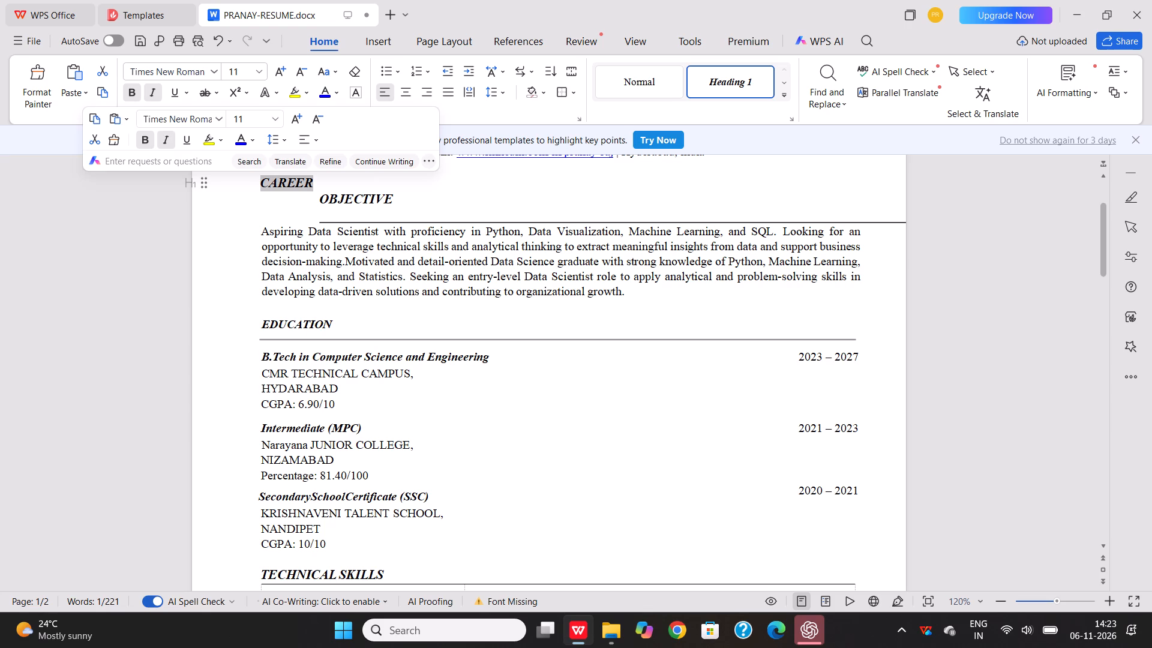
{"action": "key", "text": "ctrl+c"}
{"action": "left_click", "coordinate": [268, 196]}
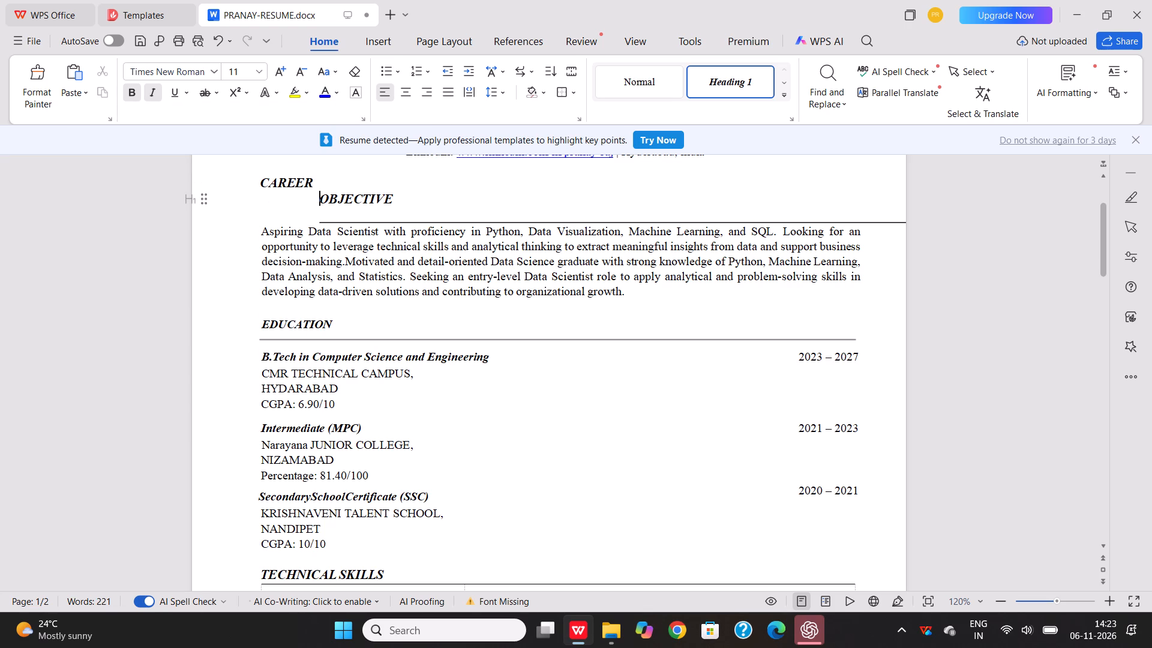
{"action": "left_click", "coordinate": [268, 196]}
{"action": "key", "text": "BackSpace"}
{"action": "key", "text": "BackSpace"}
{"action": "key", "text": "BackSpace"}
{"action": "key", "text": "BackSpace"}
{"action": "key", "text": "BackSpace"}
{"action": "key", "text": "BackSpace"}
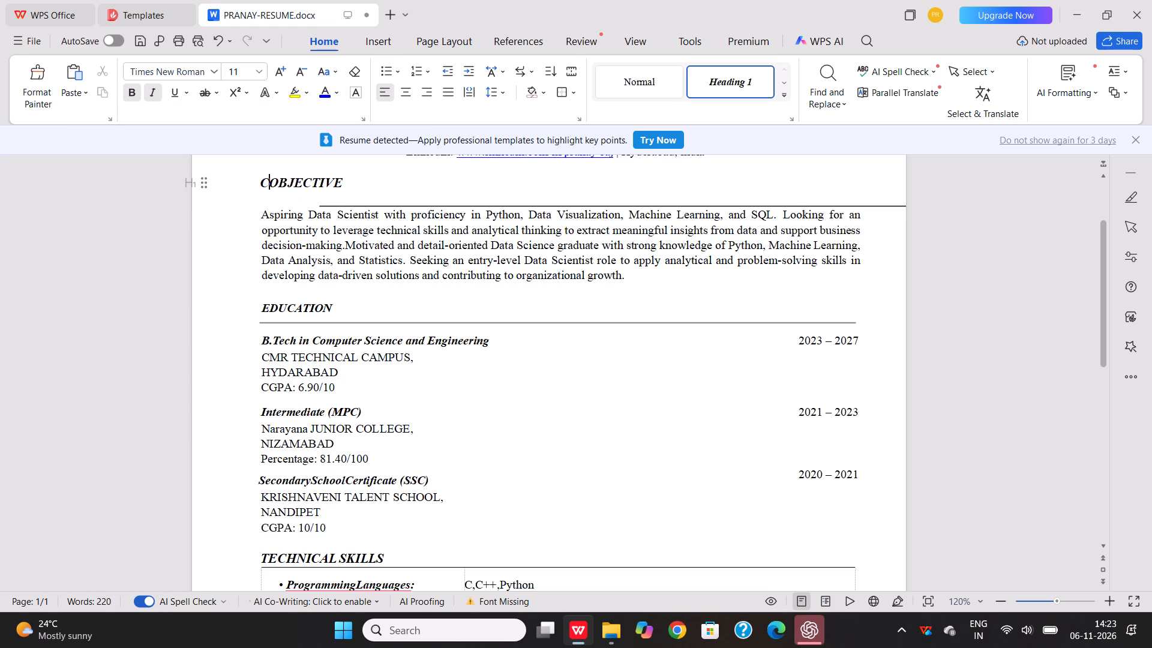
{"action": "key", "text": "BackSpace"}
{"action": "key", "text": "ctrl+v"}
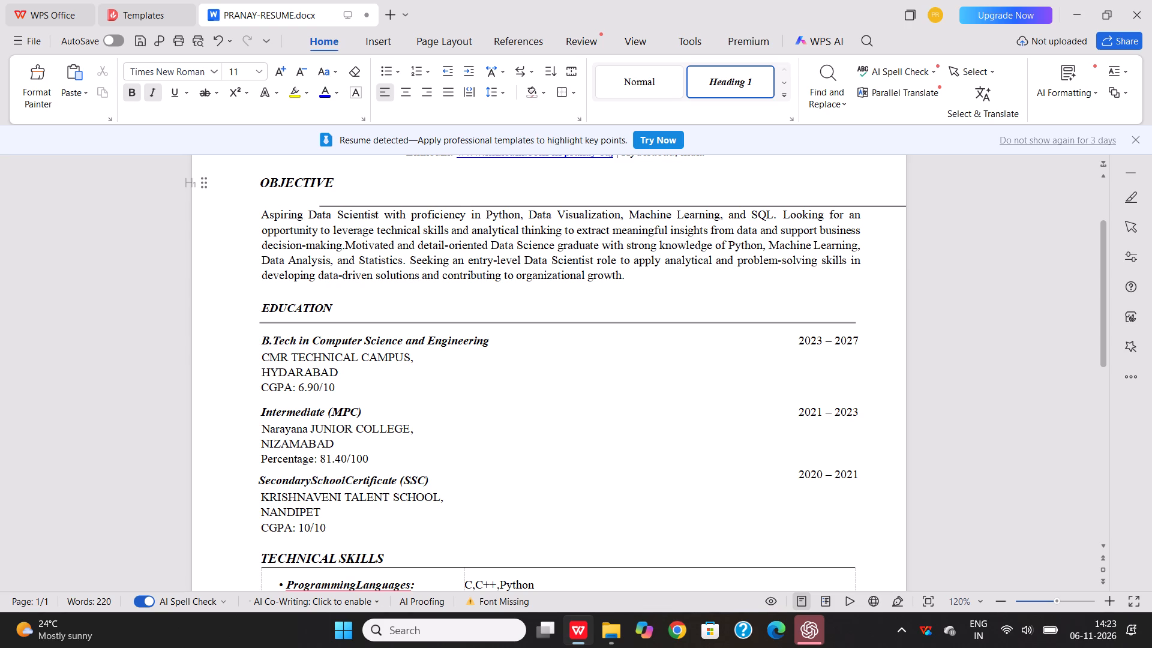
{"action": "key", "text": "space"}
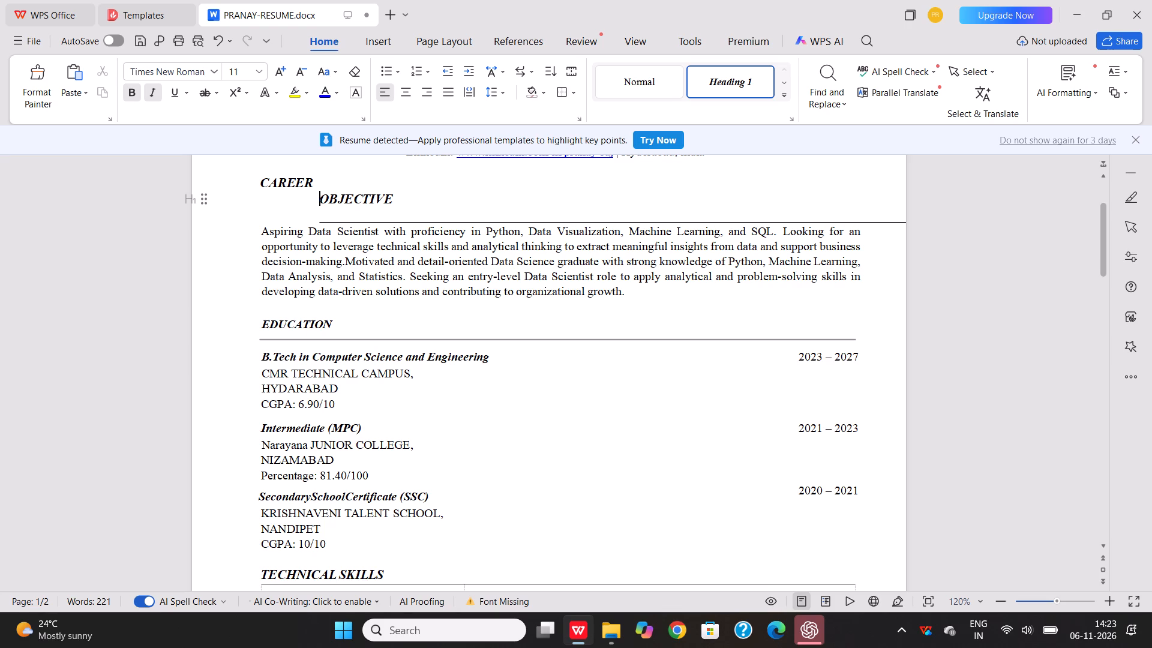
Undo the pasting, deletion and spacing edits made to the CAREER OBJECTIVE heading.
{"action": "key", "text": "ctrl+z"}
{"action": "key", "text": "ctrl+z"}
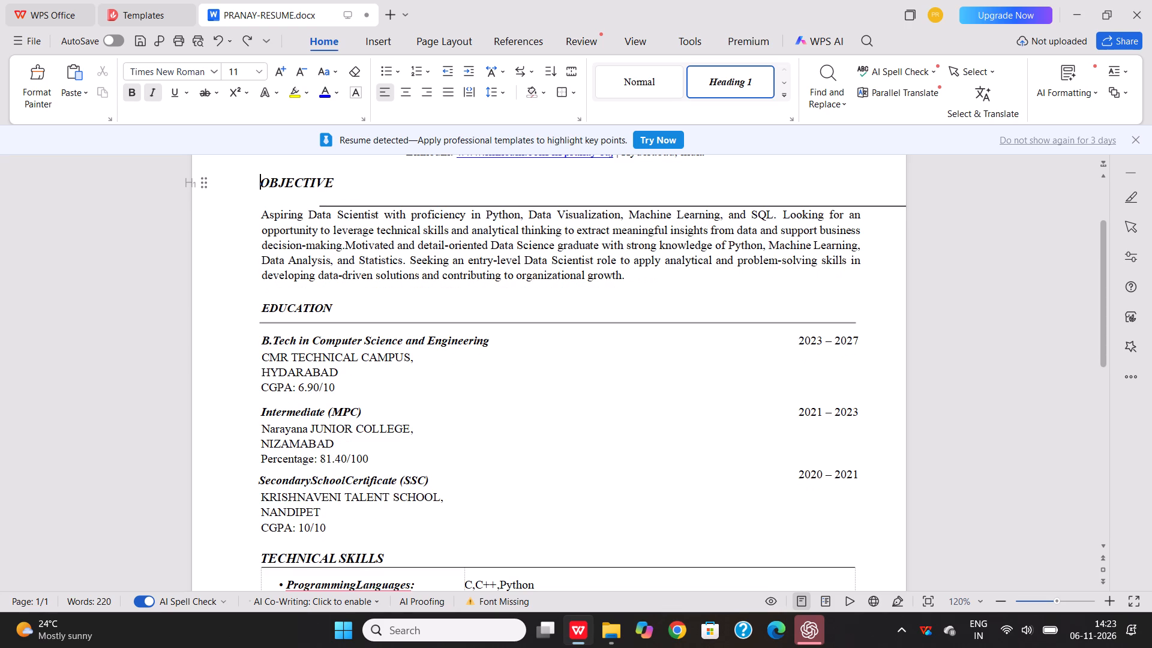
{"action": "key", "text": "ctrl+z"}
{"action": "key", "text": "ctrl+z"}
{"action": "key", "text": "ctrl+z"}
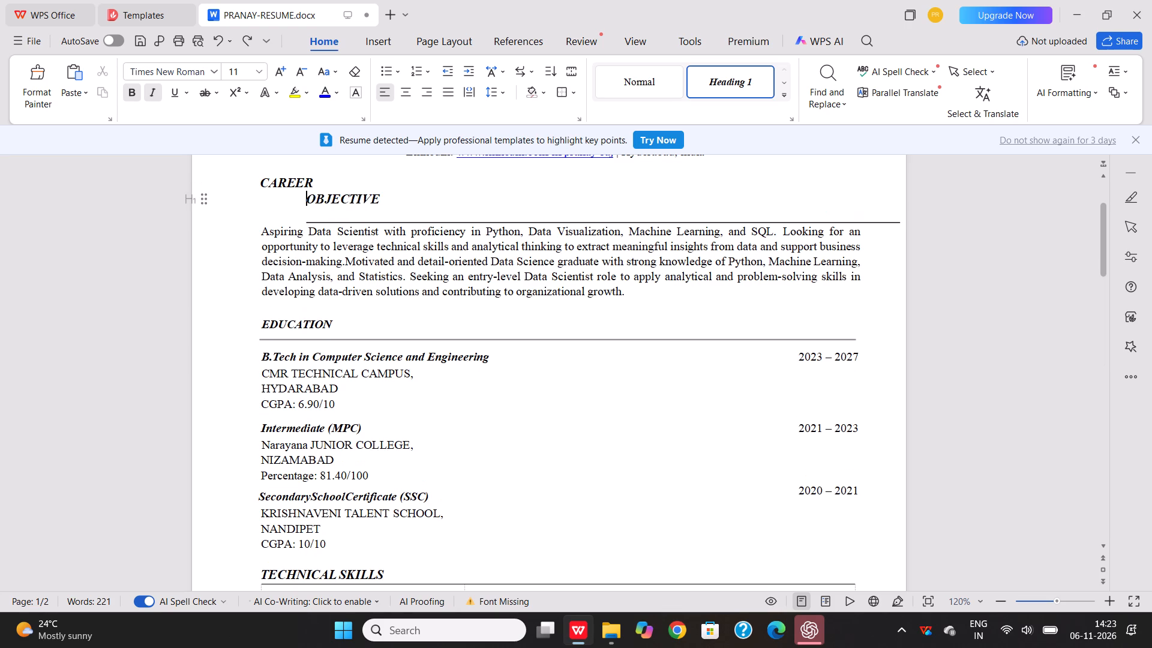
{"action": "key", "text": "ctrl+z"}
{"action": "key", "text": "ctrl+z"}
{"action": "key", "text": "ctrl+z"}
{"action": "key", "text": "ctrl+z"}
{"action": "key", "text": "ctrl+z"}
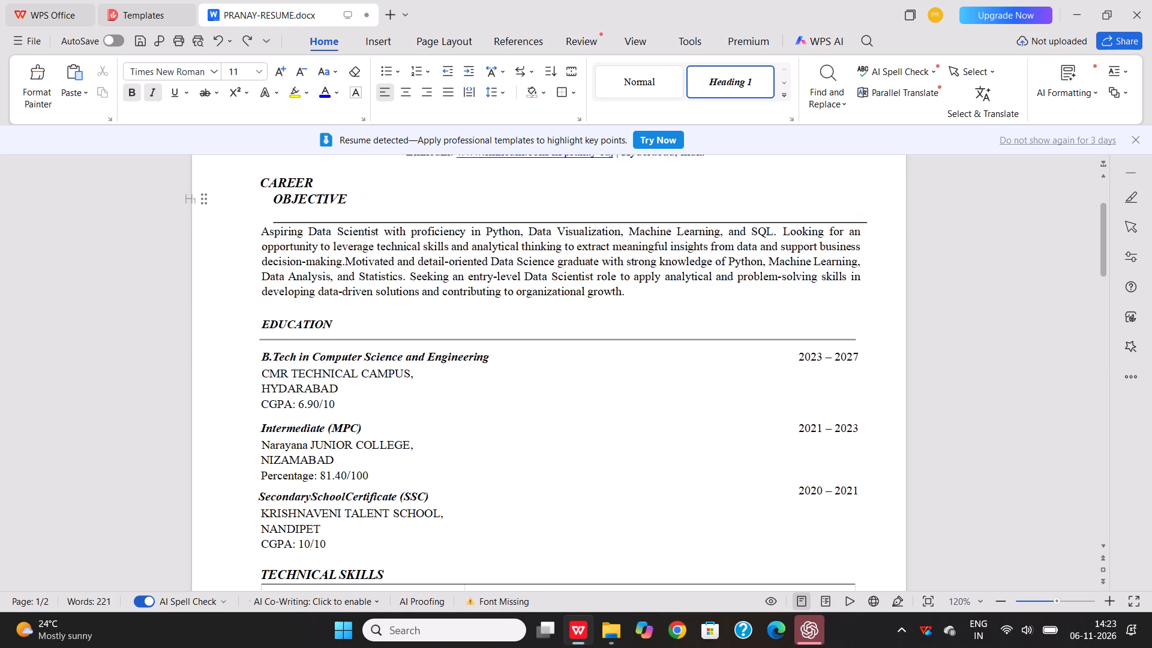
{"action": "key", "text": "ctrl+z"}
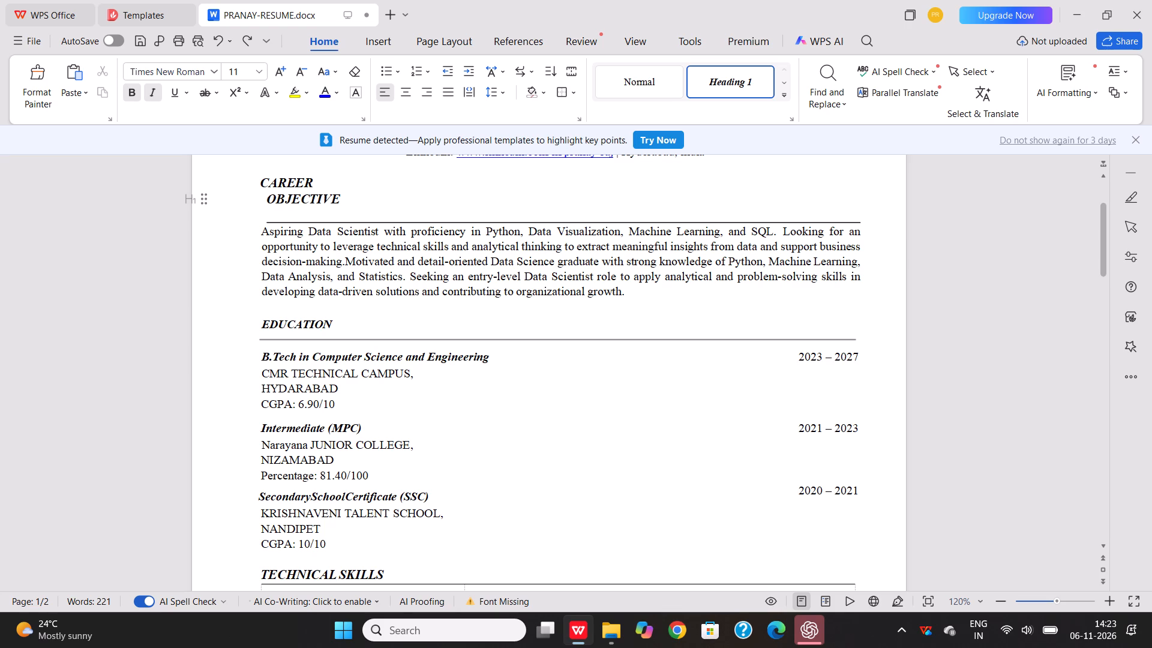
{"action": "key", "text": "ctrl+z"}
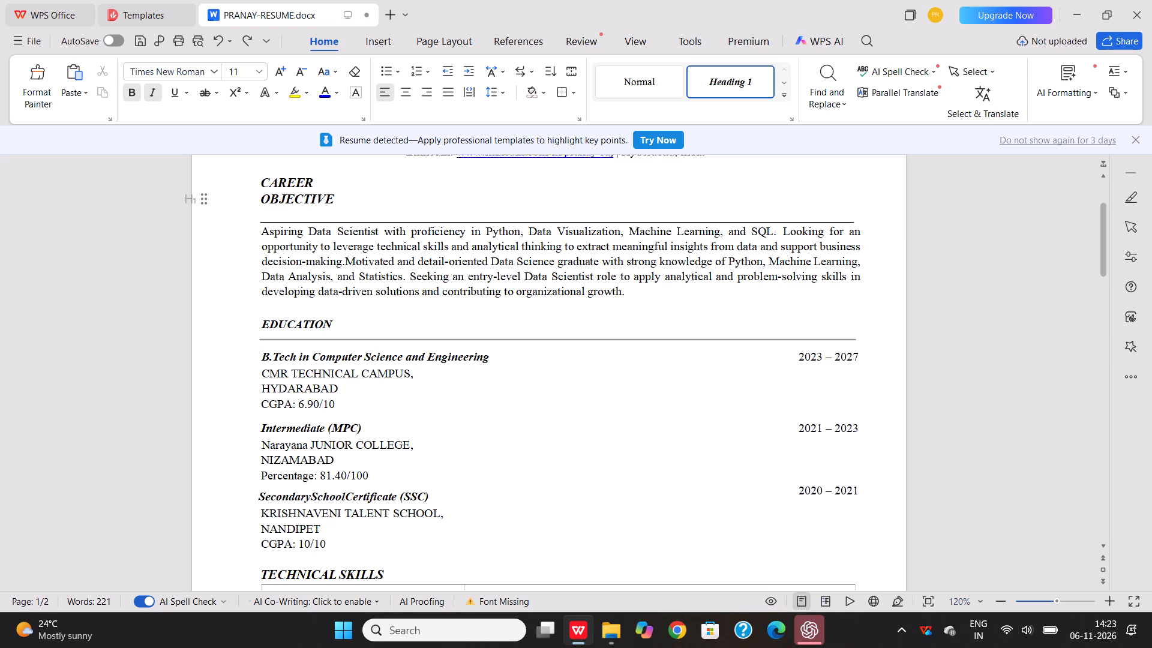
Delete the word CAREER from the CAREER OBJECTIVE heading.
{"action": "left_click_drag", "start_coordinate": [317, 179], "coordinate": [298, 181]}
{"action": "left_click_drag", "start_coordinate": [298, 181], "coordinate": [262, 184]}
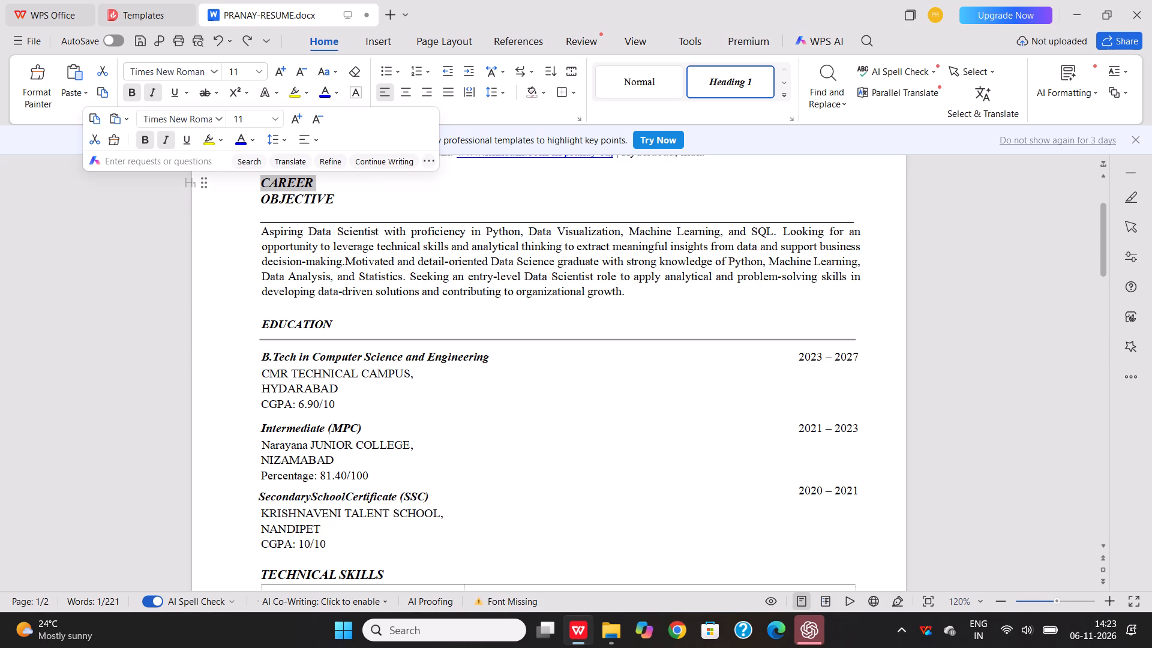
{"action": "key", "text": "BackSpace"}
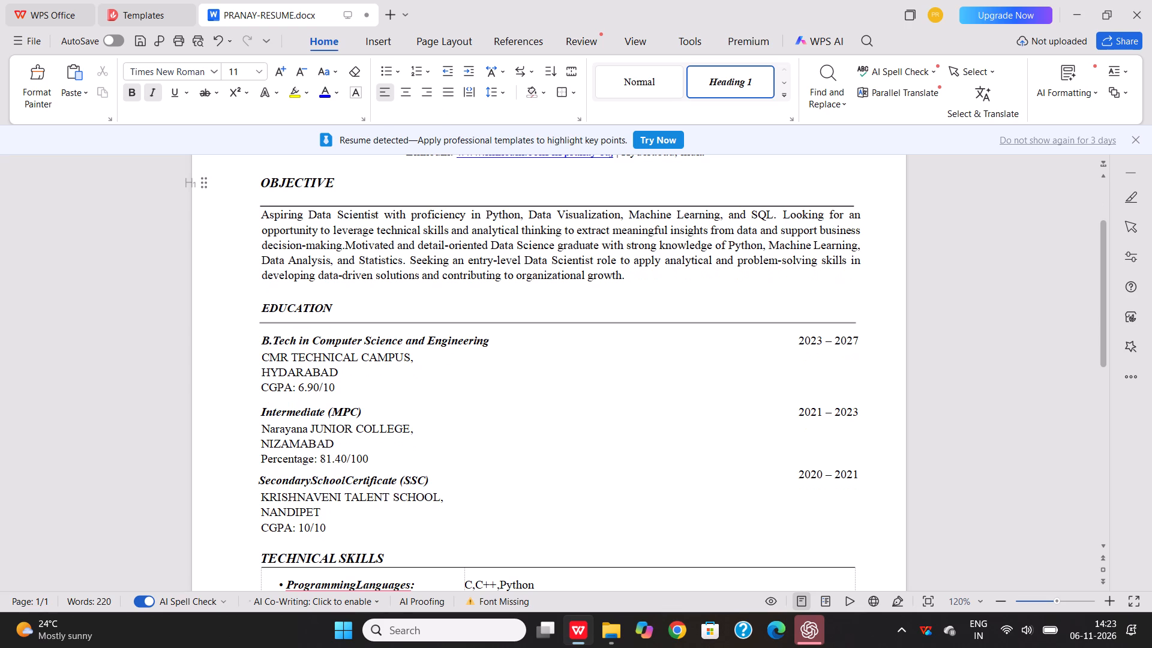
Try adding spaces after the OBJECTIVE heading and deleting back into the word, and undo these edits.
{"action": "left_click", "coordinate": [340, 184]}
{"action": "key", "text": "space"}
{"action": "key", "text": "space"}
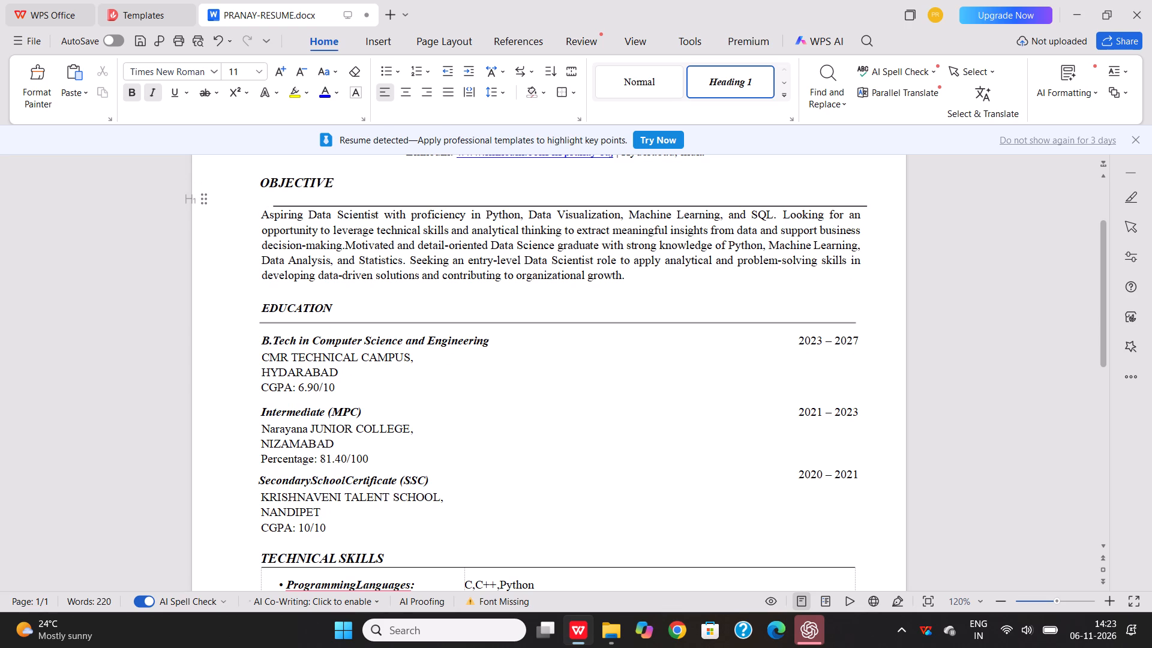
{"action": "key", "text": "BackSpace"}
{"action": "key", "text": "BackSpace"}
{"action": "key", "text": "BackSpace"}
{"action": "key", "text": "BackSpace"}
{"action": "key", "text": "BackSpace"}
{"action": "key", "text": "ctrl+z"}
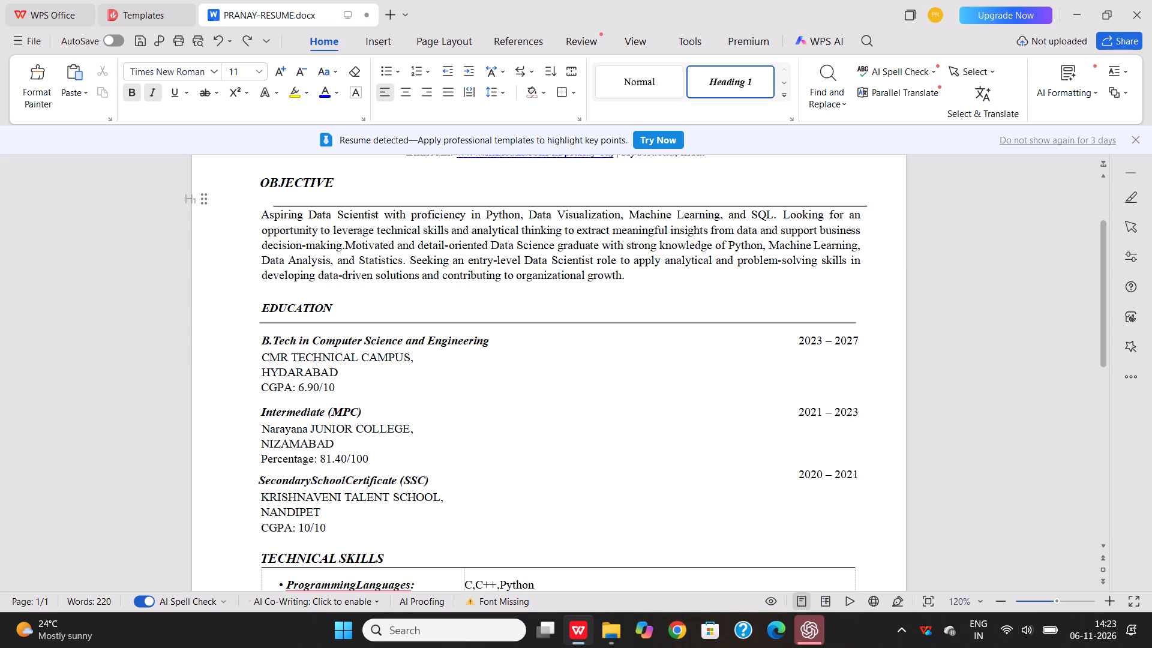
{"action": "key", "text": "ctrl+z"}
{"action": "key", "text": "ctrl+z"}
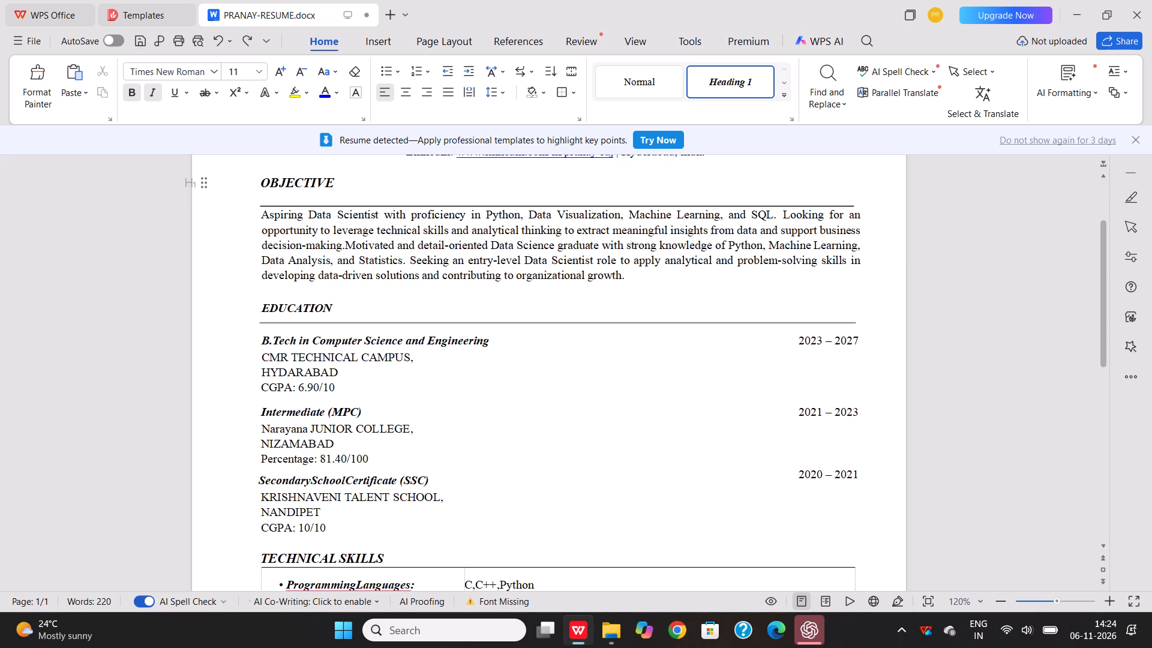
Replace the word OBJECTIVE in the heading above the summary paragraph with CAREER.
{"action": "left_click_drag", "start_coordinate": [334, 179], "coordinate": [258, 184]}
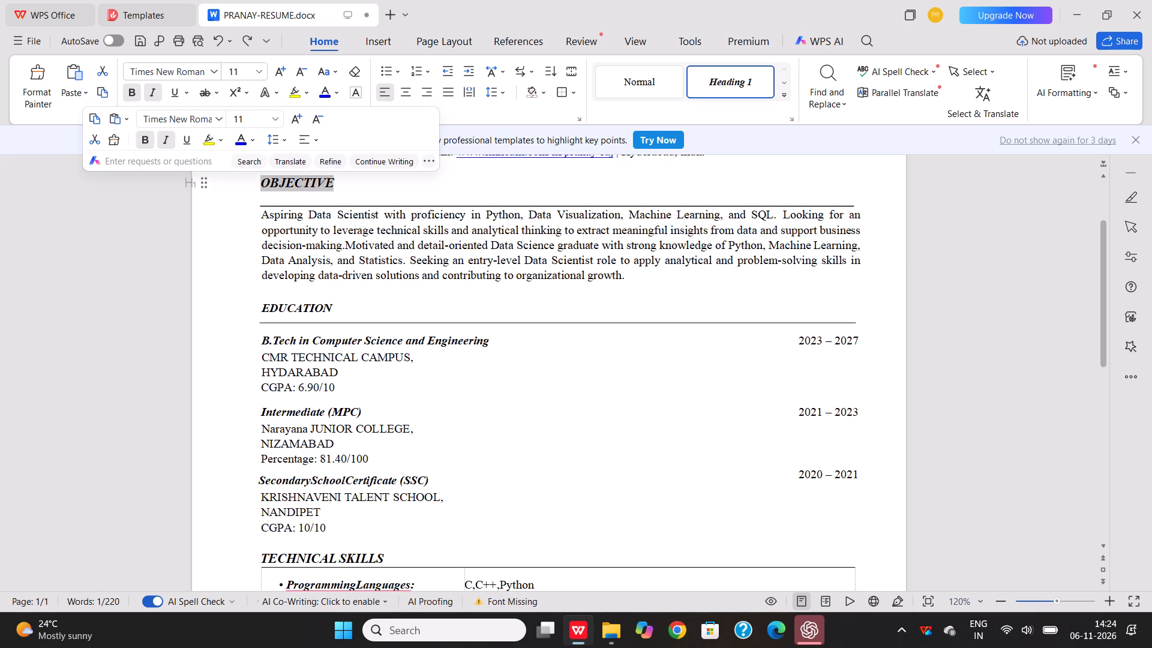
{"action": "key", "text": "BackSpace"}
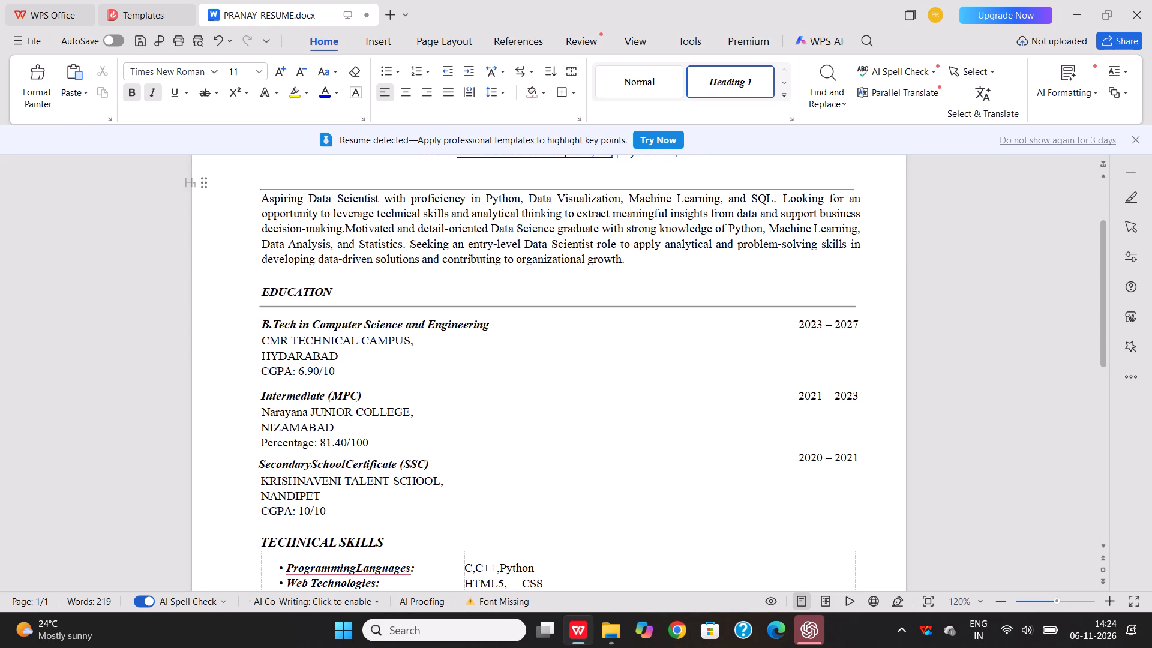
{"action": "key", "text": "c"}
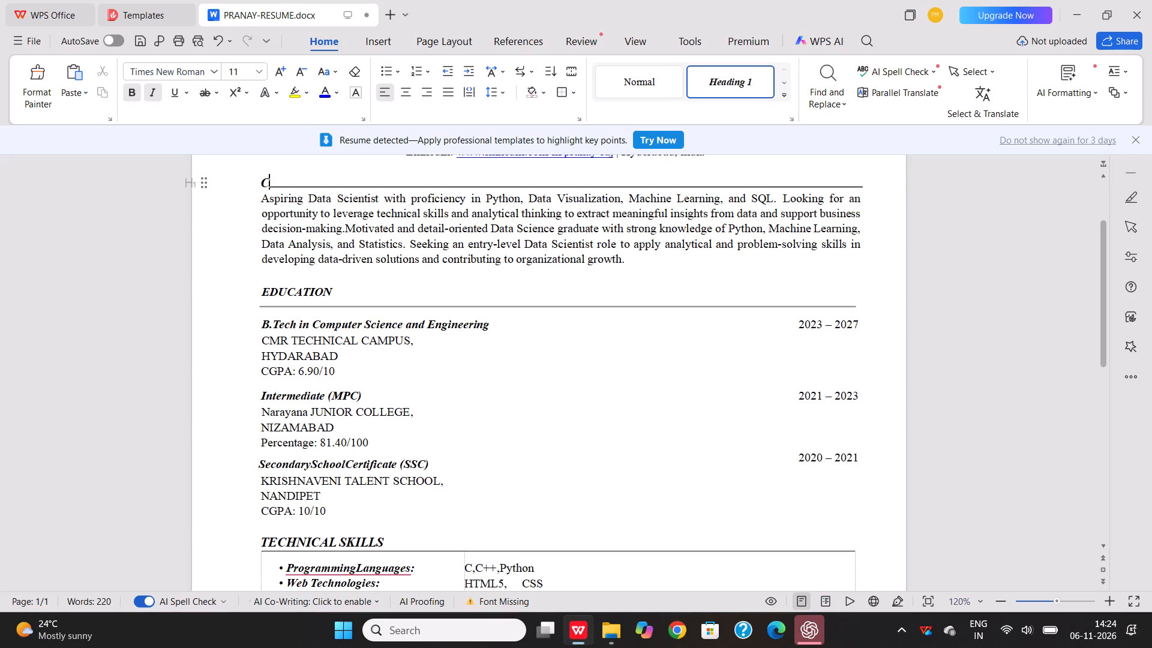
{"action": "key", "text": "BackSpace"}
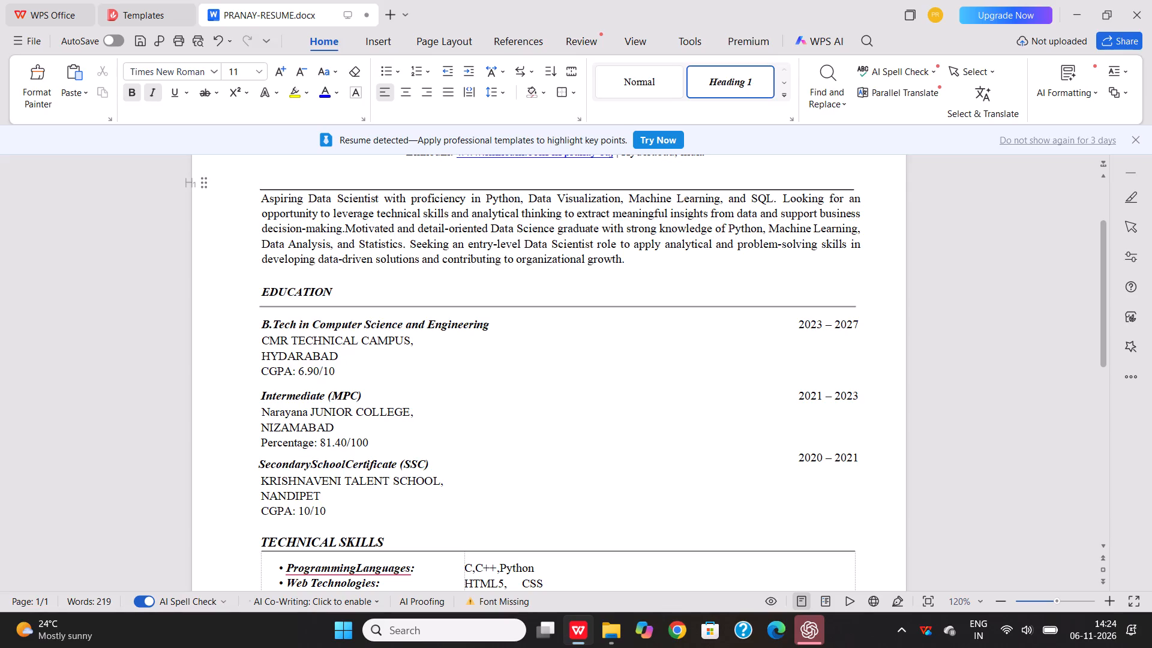
{"action": "left_click", "coordinate": [280, 175]}
{"action": "scroll", "coordinate": [280, 175], "scroll_direction": "up", "scroll_amount": 1}
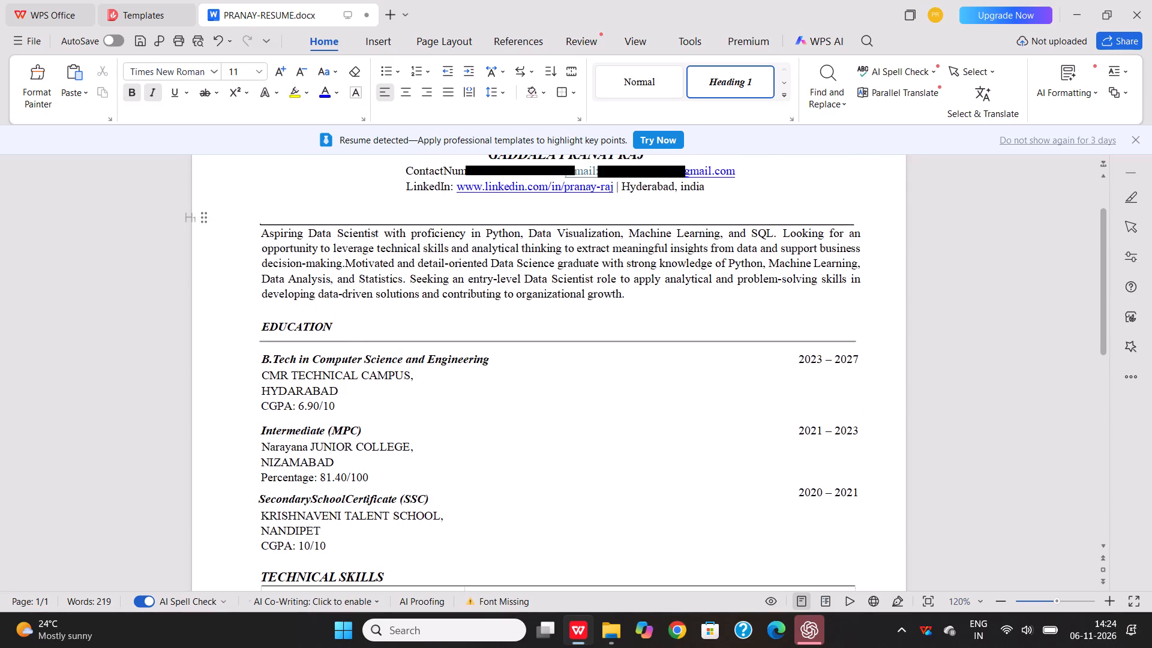
{"action": "left_click", "coordinate": [277, 214]}
{"action": "type", "text": "CAV"}
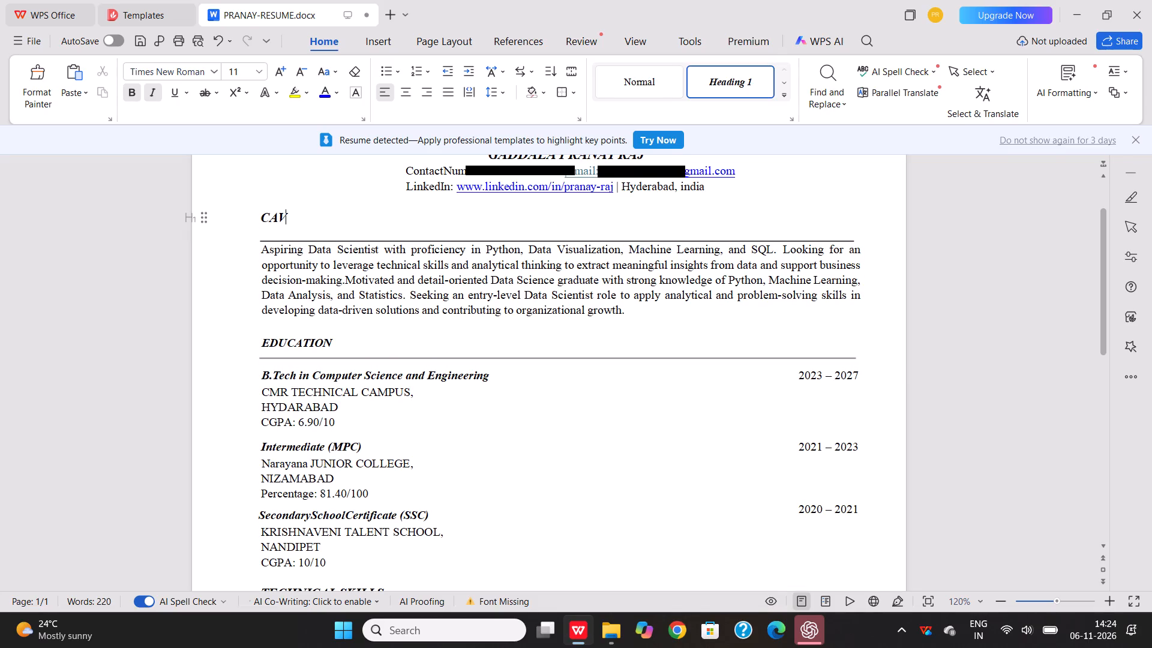
{"action": "key", "text": "BackSpace"}
{"action": "key", "text": "BackSpace"}
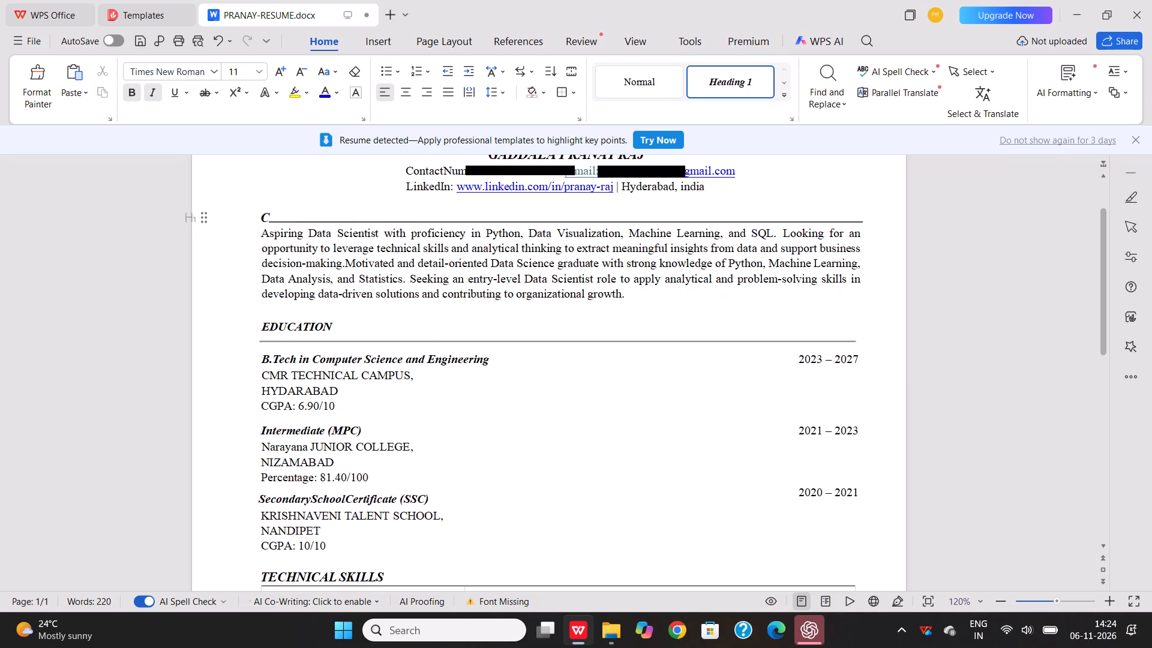
{"action": "key", "text": "BackSpace"}
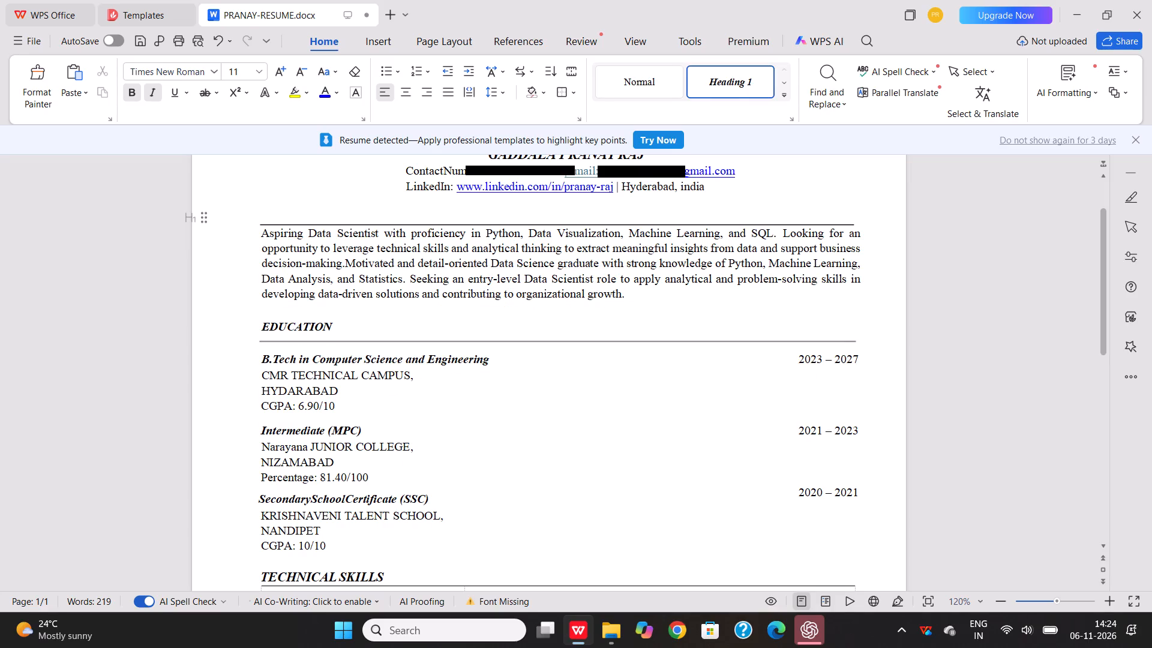
{"action": "type", "text": "CAR"}
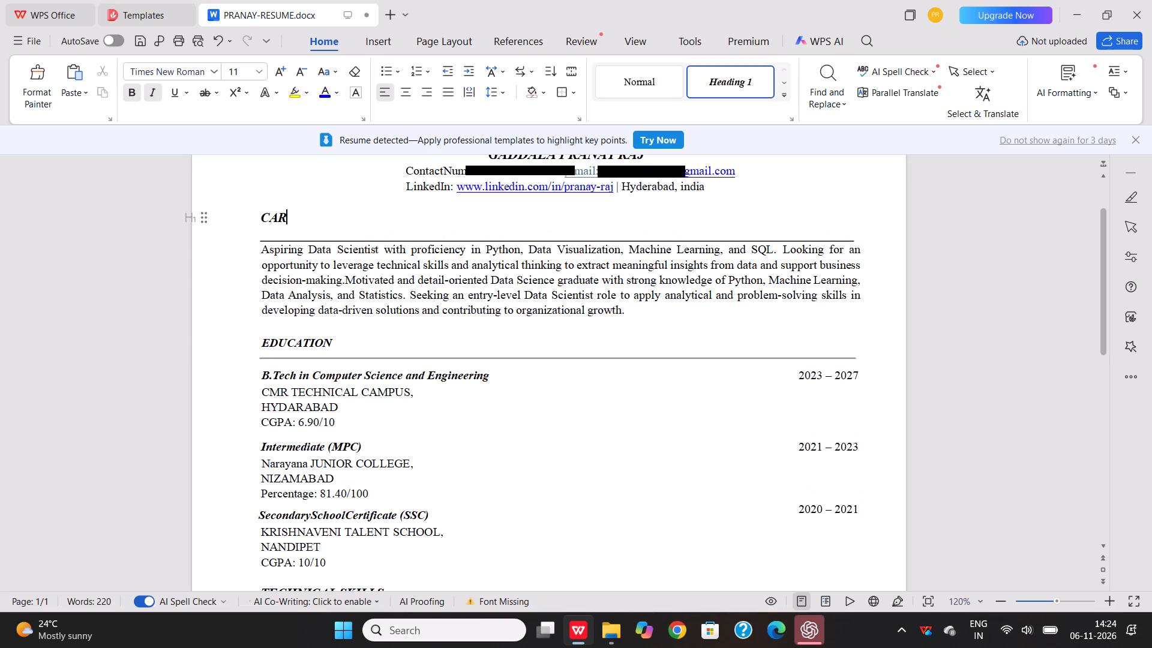
{"action": "type", "text": "EE"}
{"action": "key", "text": "r"}
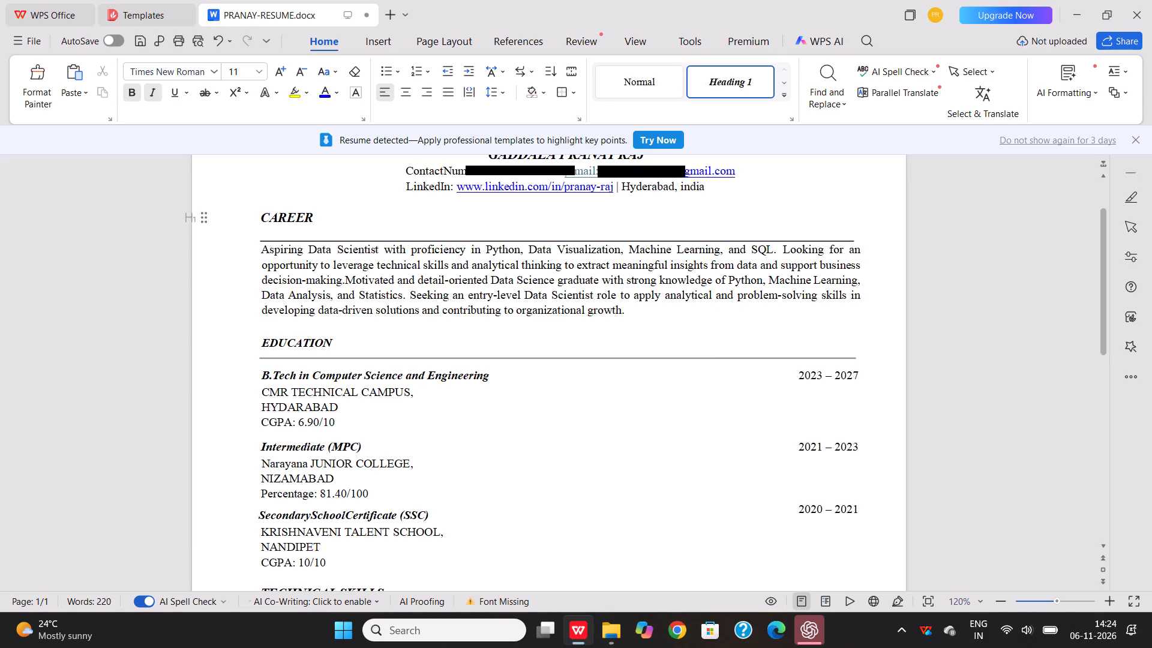
Search Google in Chrome for "career objective for resume for fresher" and close the browser window.
{"action": "left_click", "coordinate": [680, 624]}
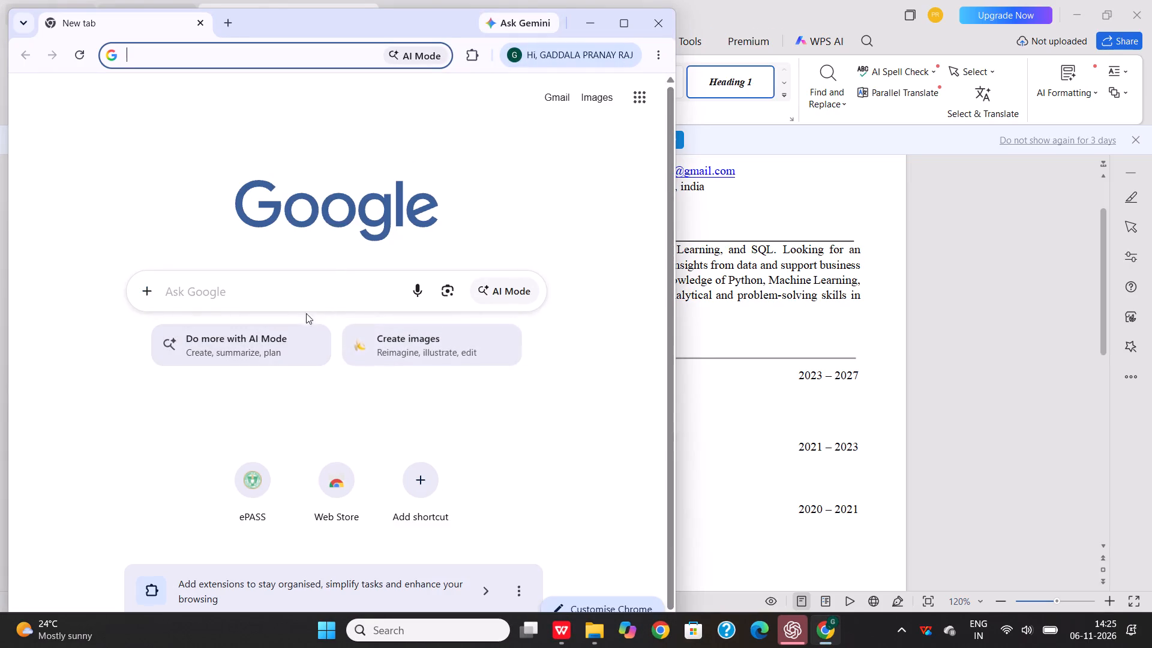
{"action": "left_click", "coordinate": [308, 299]}
{"action": "type", "text": "CAREE"}
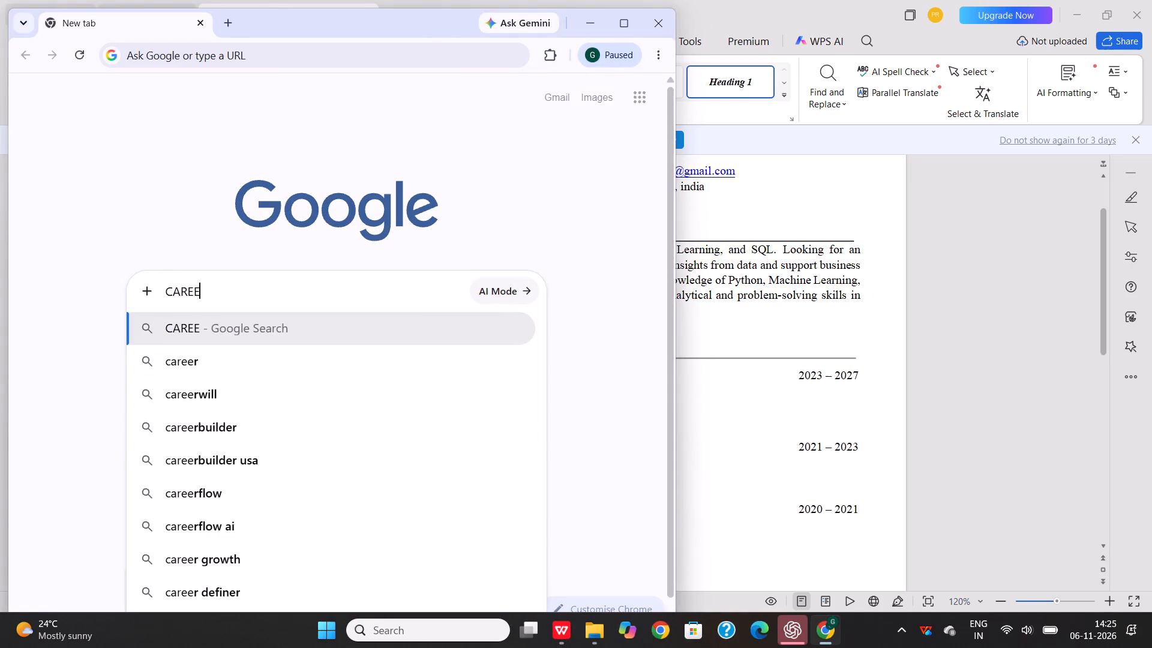
{"action": "type", "text": "R"}
{"action": "key", "text": "space"}
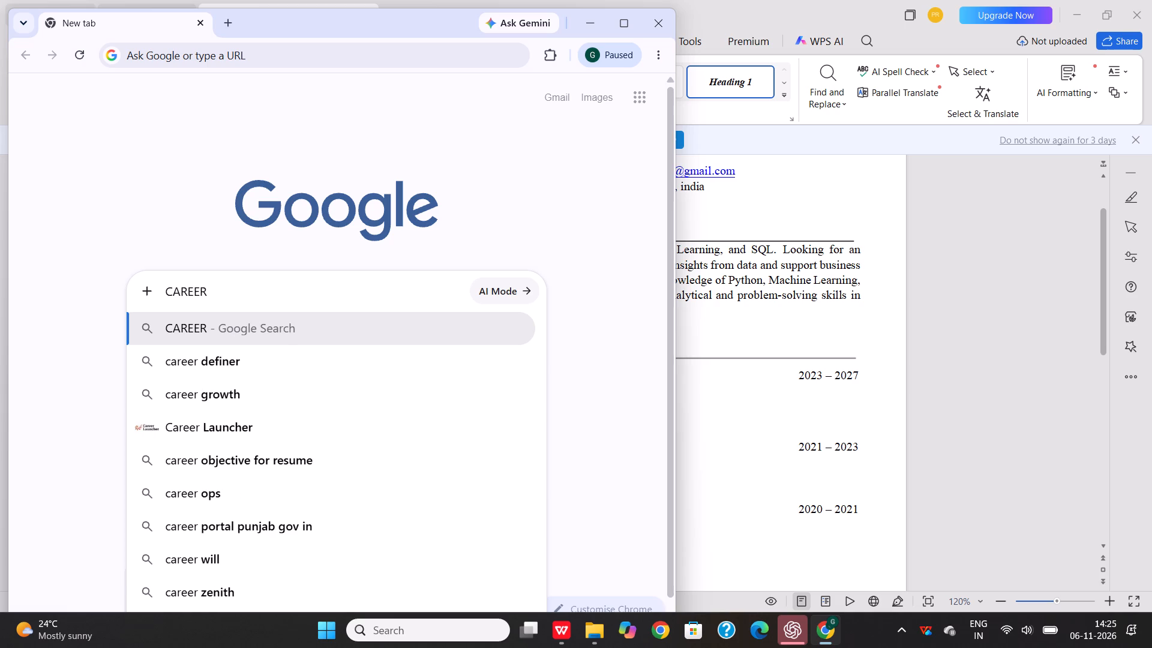
{"action": "type", "text": "OB"}
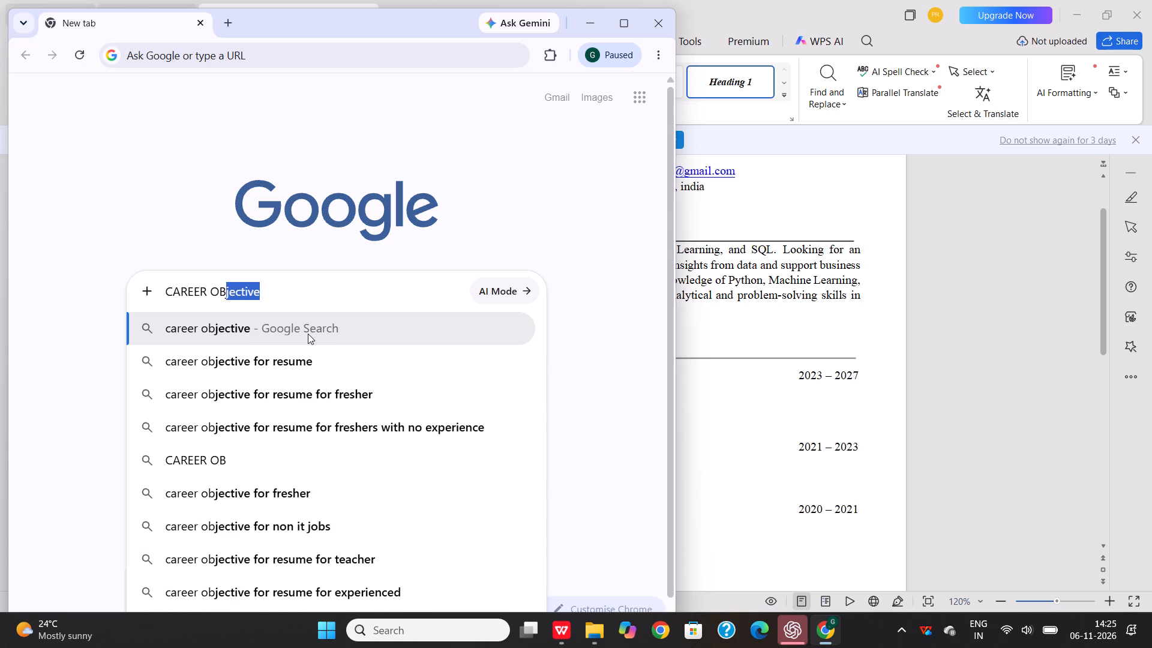
{"action": "left_click", "coordinate": [307, 389]}
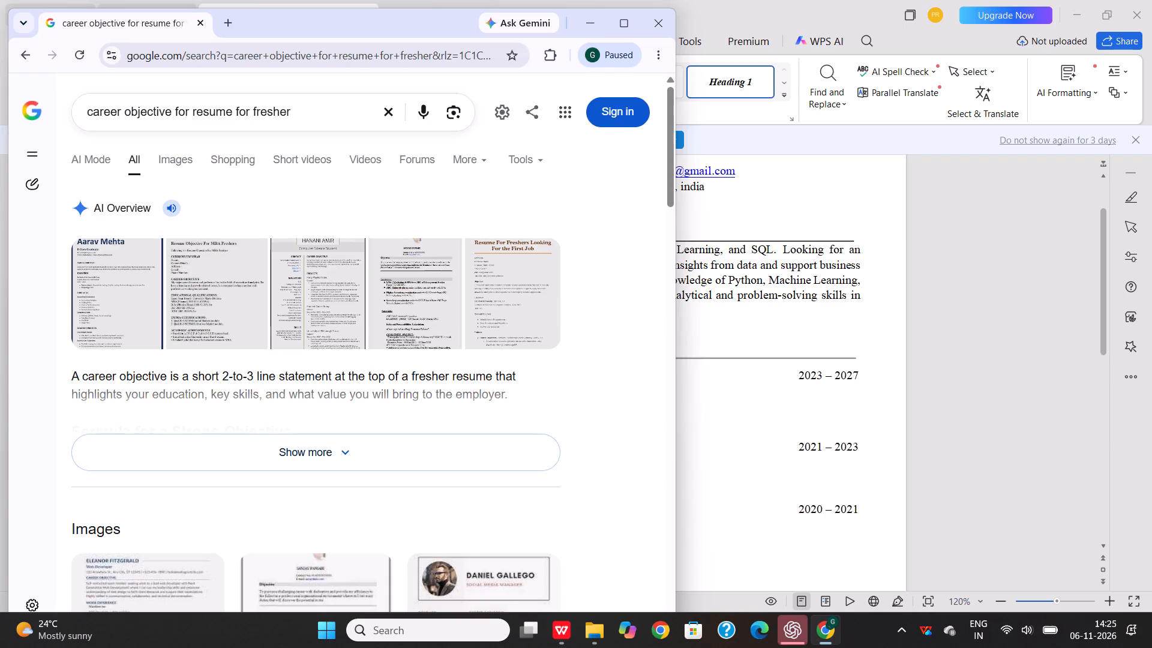
{"action": "left_click", "coordinate": [646, 19]}
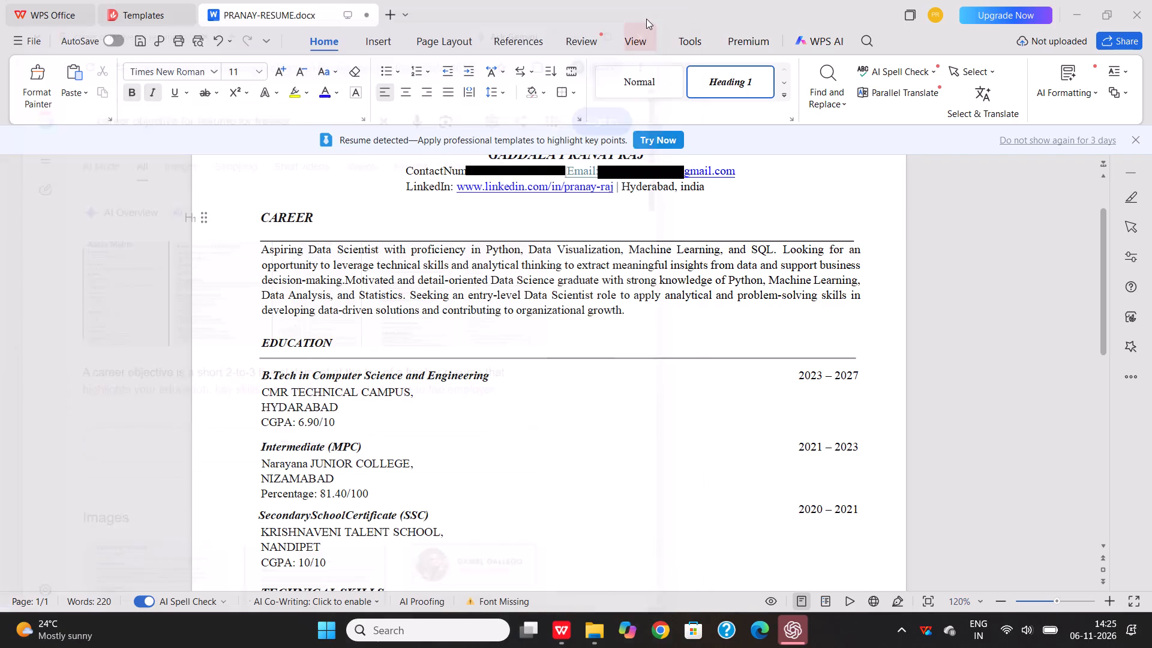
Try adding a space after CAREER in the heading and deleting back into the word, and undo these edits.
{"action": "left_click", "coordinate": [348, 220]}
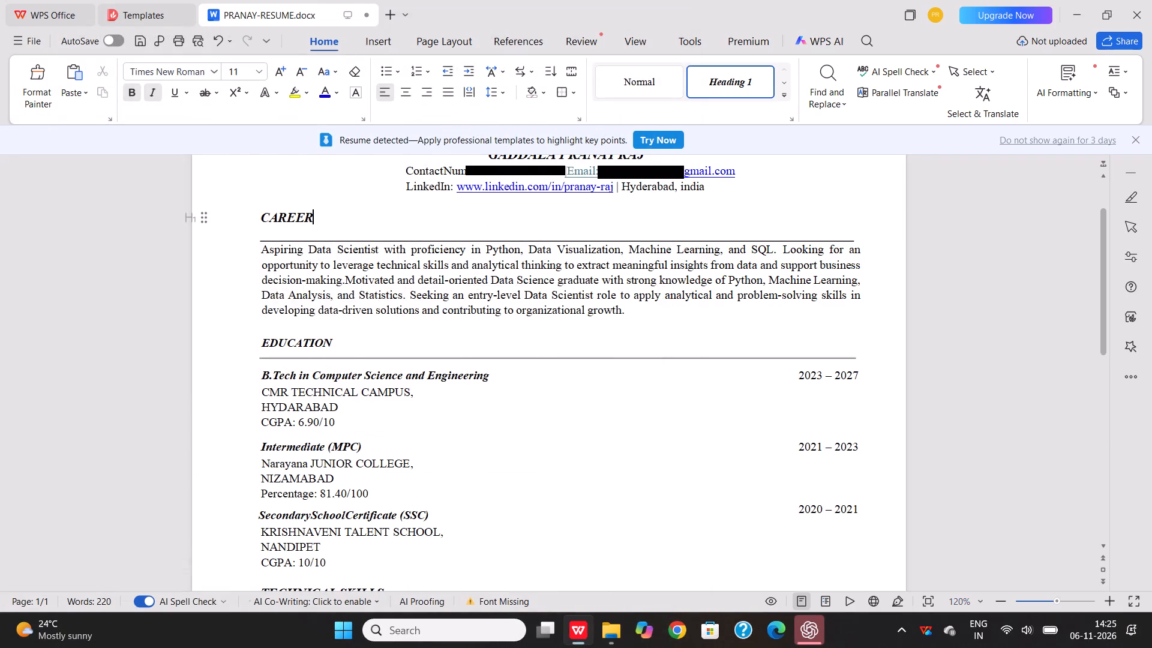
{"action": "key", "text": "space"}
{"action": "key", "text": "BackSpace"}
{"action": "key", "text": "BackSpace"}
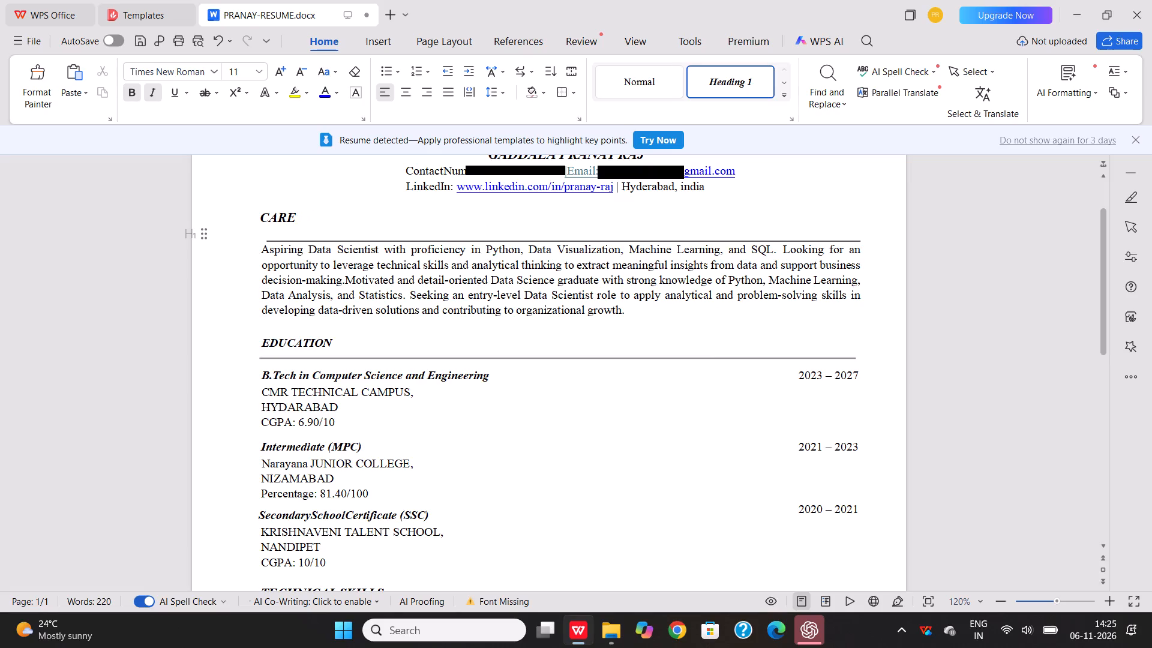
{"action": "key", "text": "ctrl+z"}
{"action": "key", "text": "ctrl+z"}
Append OBJECTS directly after CAREER in the heading, without a space.
{"action": "key", "text": "m"}
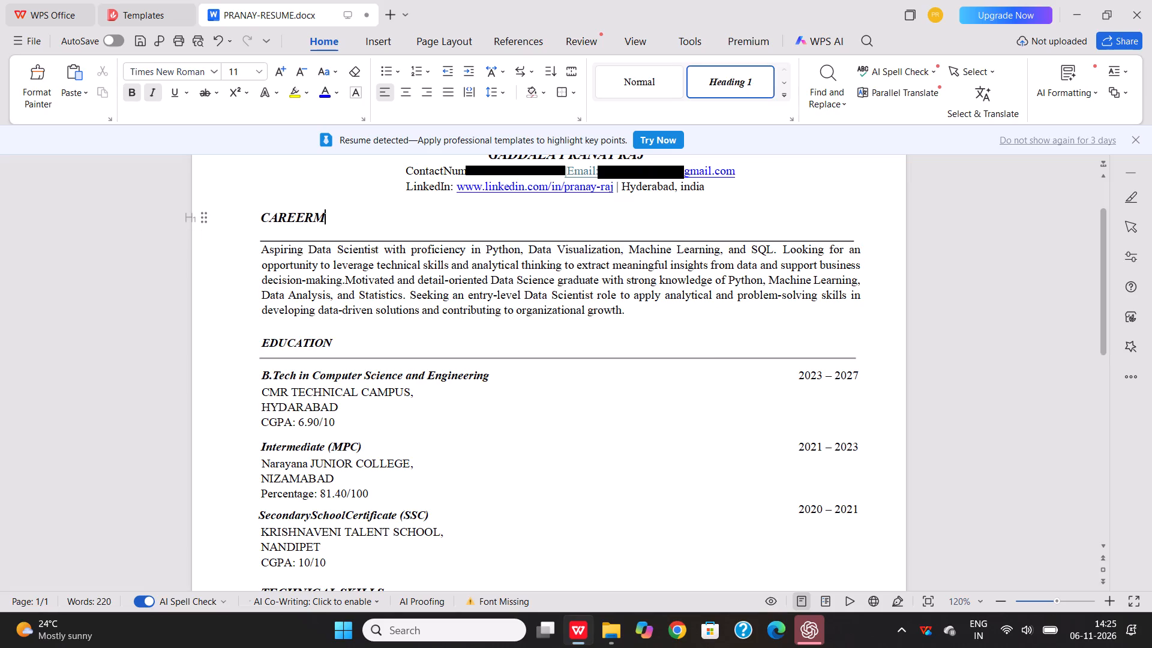
{"action": "key", "text": "BackSpace"}
{"action": "type", "text": "OB"}
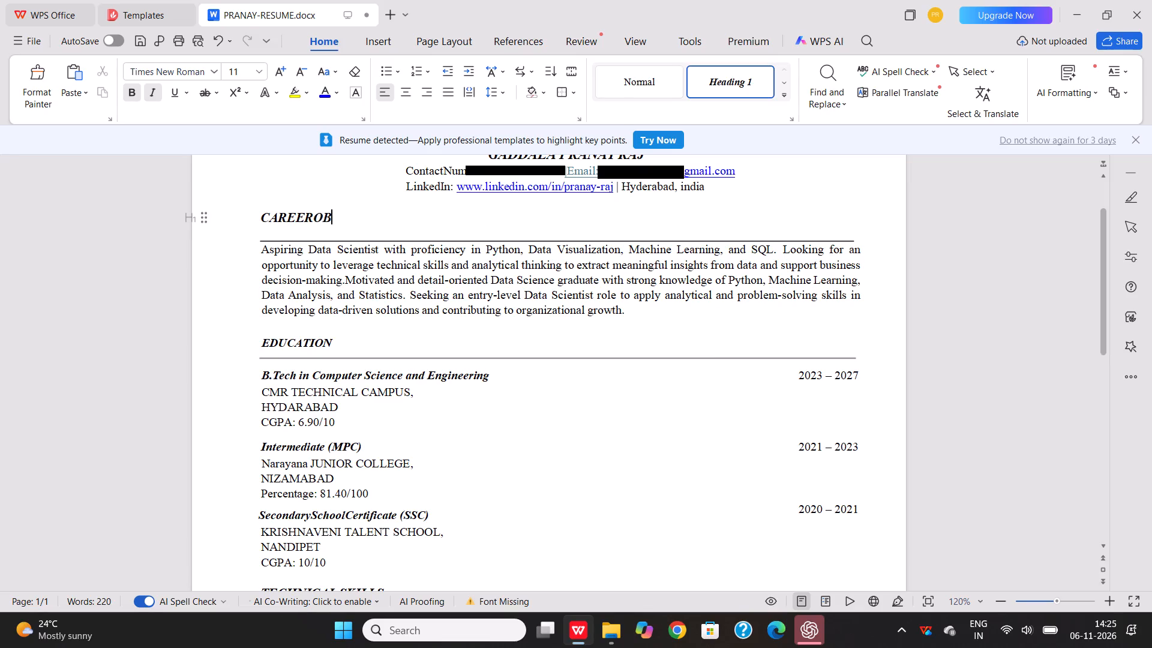
{"action": "key", "text": "j"}
{"action": "type", "text": "ECTS"}
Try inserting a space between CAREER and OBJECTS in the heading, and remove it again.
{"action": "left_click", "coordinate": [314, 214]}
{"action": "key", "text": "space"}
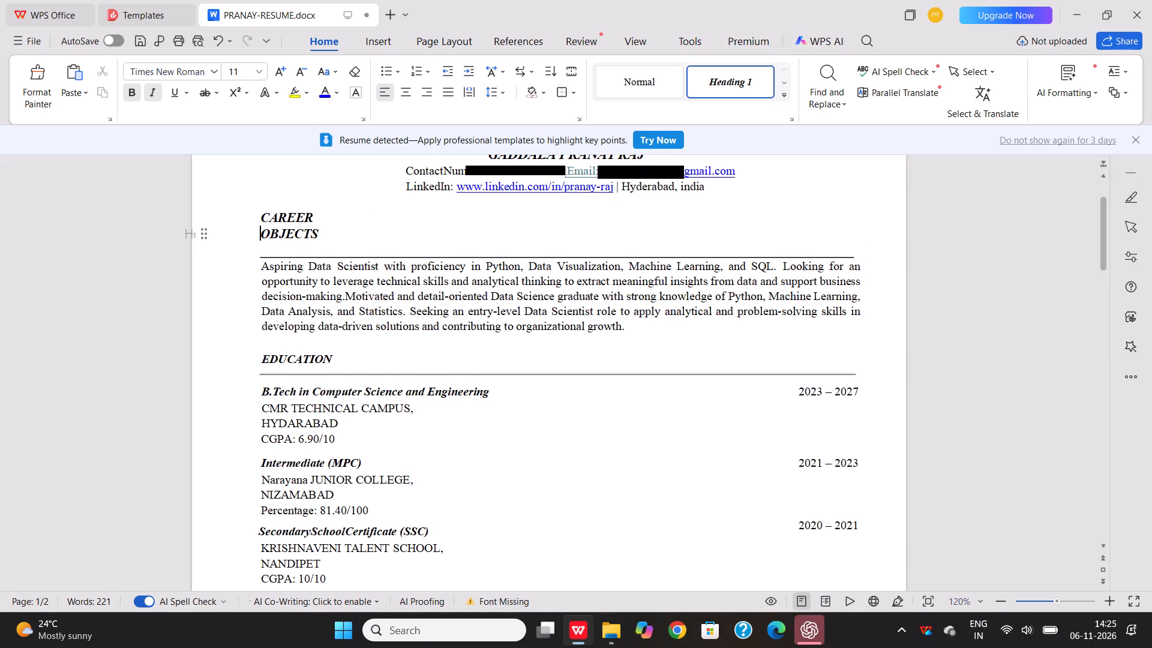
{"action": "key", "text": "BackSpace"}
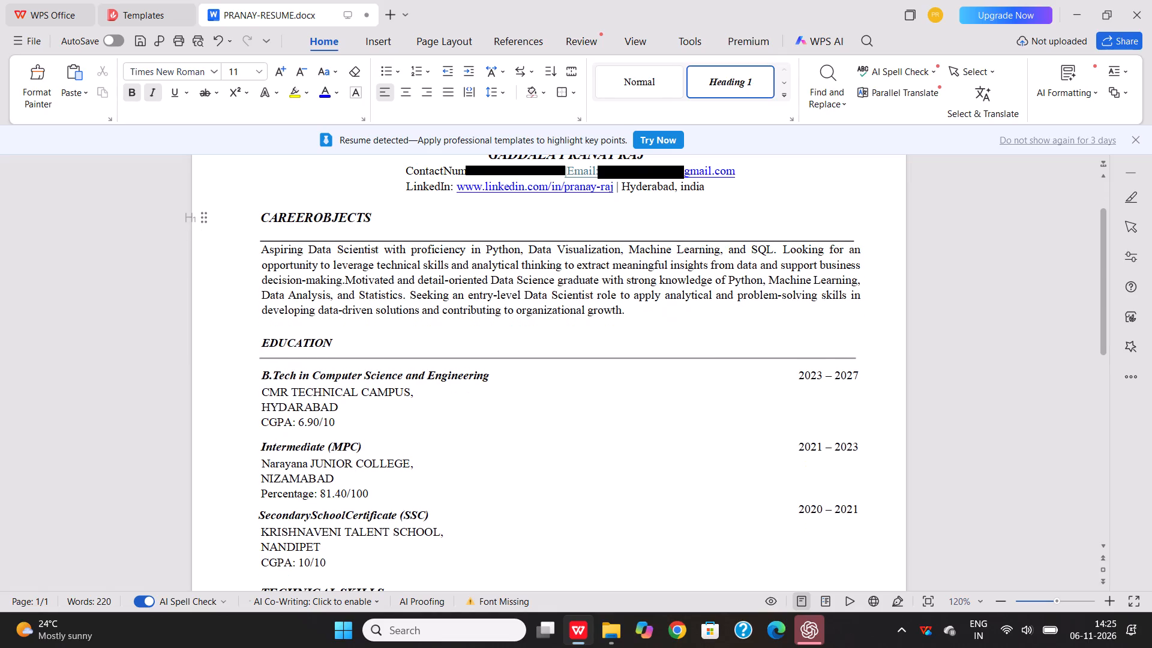
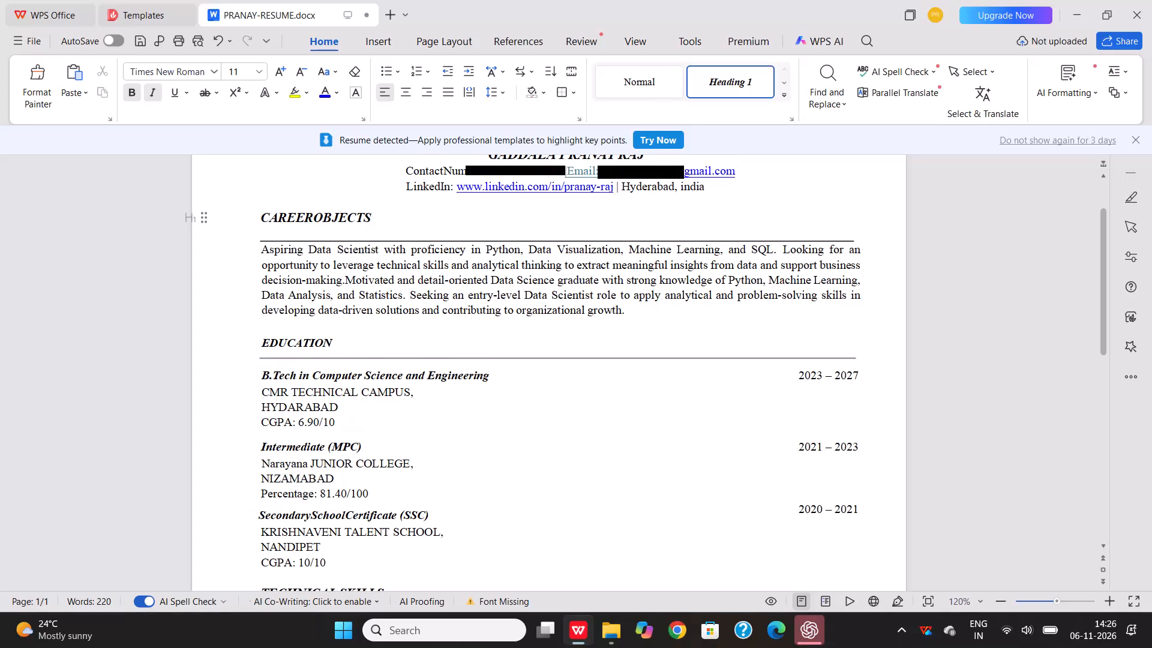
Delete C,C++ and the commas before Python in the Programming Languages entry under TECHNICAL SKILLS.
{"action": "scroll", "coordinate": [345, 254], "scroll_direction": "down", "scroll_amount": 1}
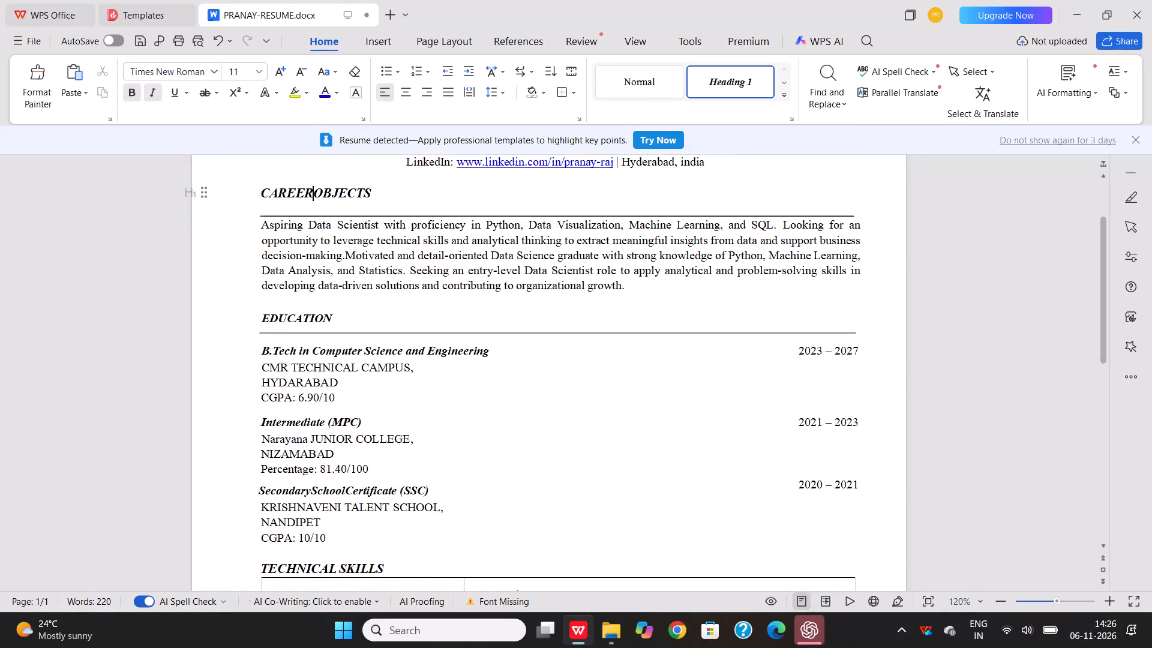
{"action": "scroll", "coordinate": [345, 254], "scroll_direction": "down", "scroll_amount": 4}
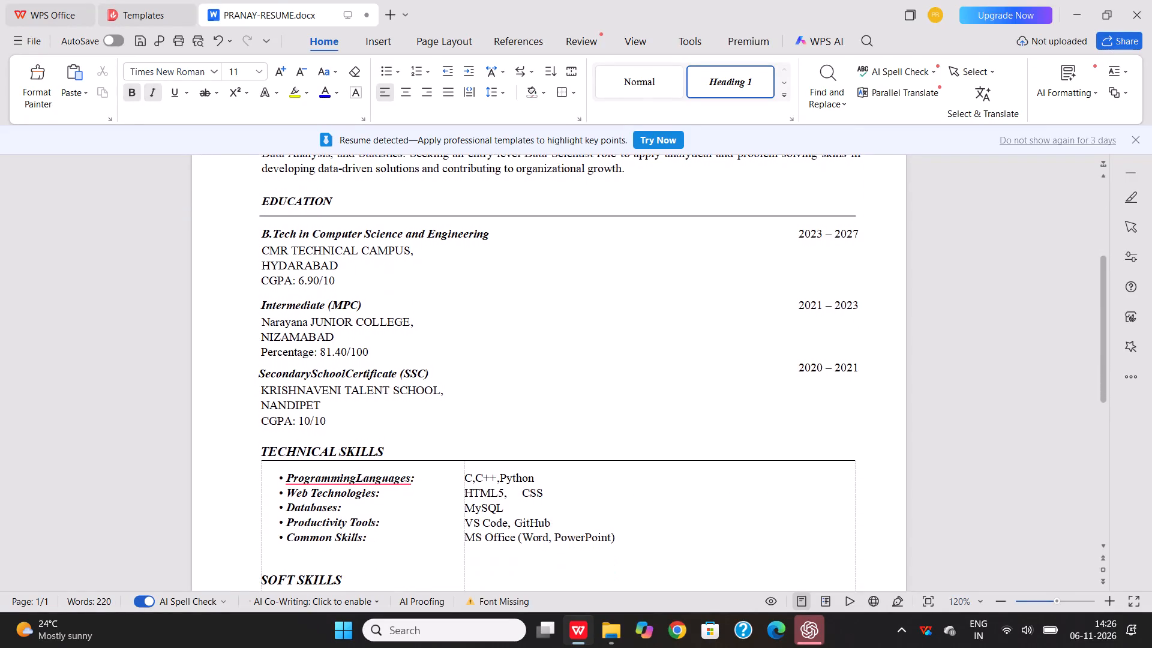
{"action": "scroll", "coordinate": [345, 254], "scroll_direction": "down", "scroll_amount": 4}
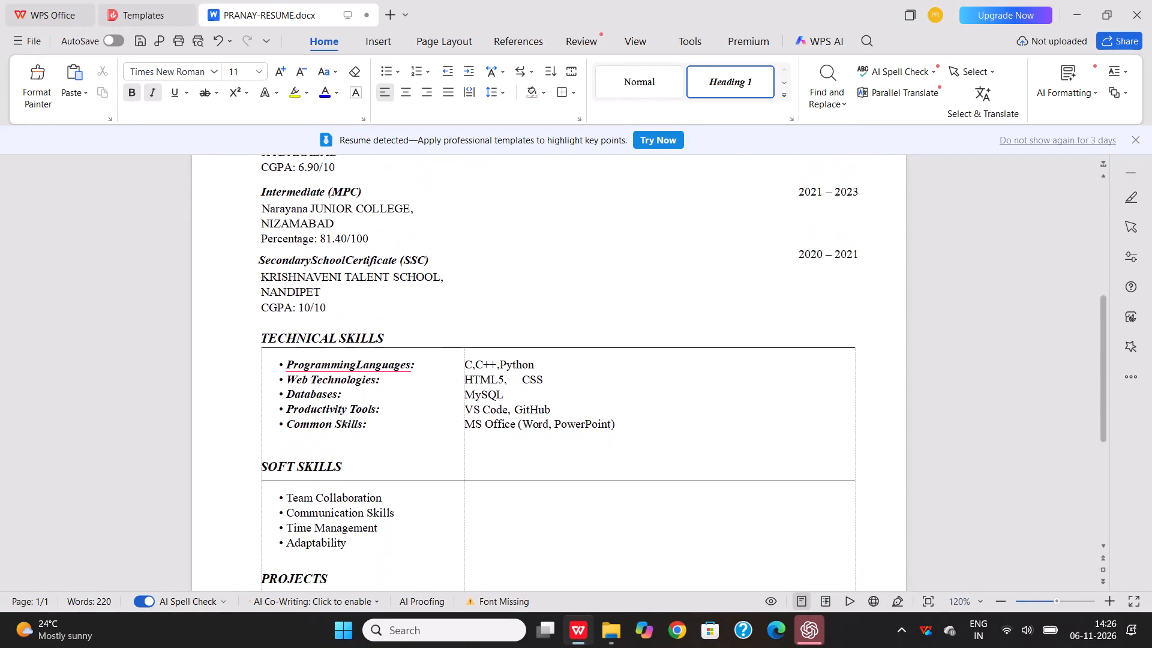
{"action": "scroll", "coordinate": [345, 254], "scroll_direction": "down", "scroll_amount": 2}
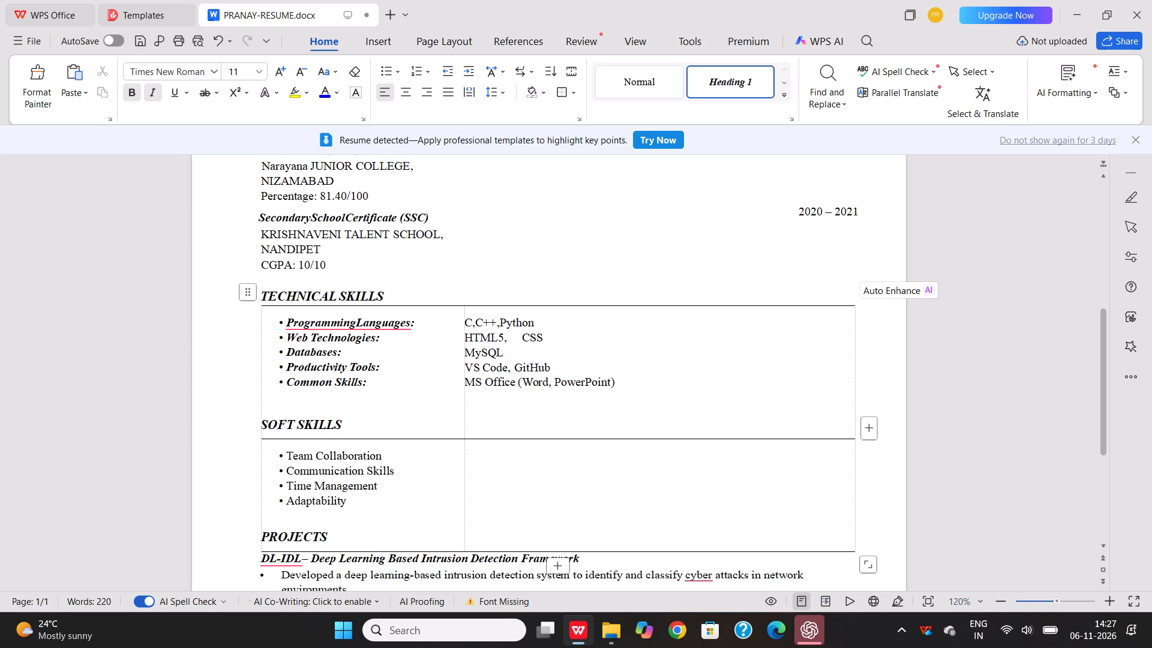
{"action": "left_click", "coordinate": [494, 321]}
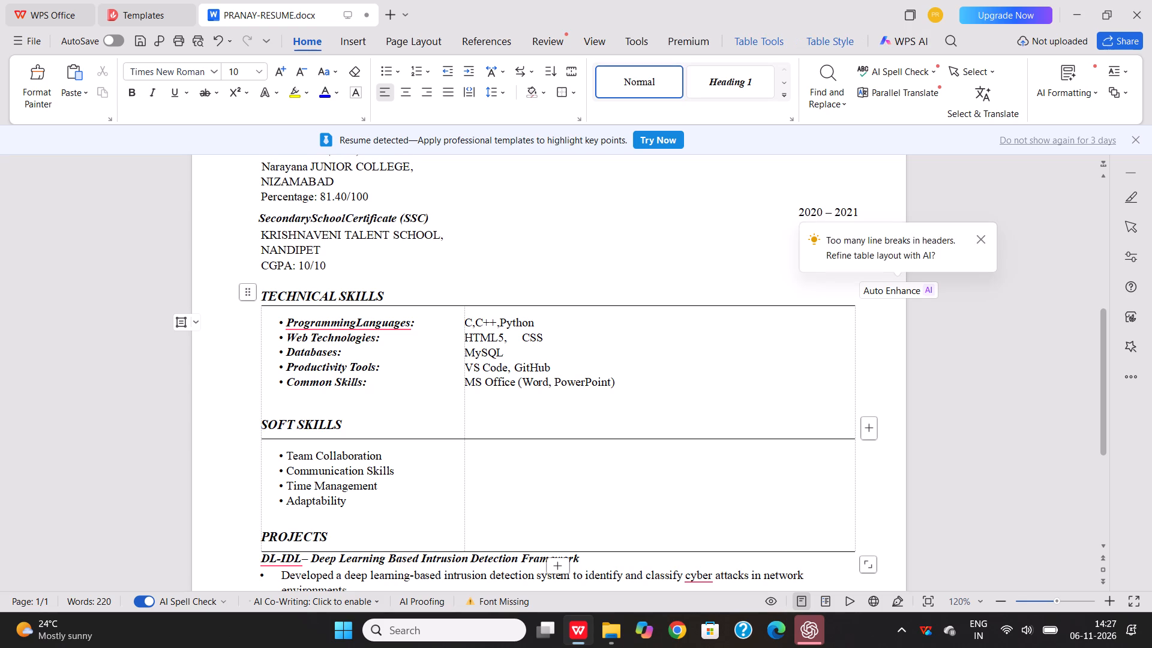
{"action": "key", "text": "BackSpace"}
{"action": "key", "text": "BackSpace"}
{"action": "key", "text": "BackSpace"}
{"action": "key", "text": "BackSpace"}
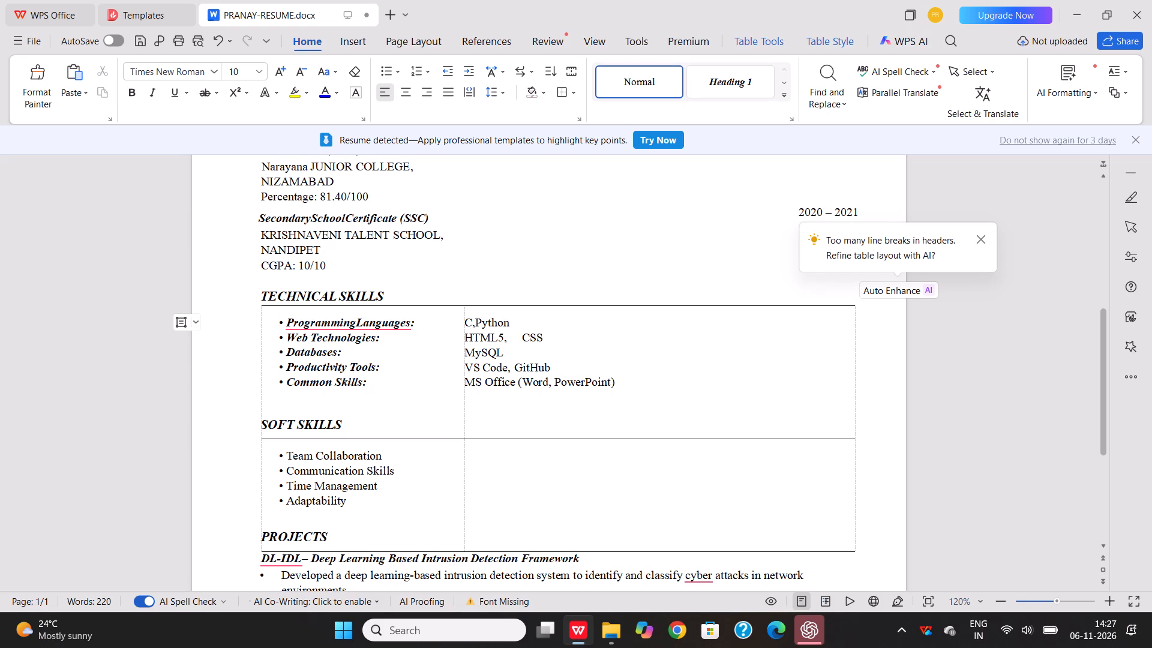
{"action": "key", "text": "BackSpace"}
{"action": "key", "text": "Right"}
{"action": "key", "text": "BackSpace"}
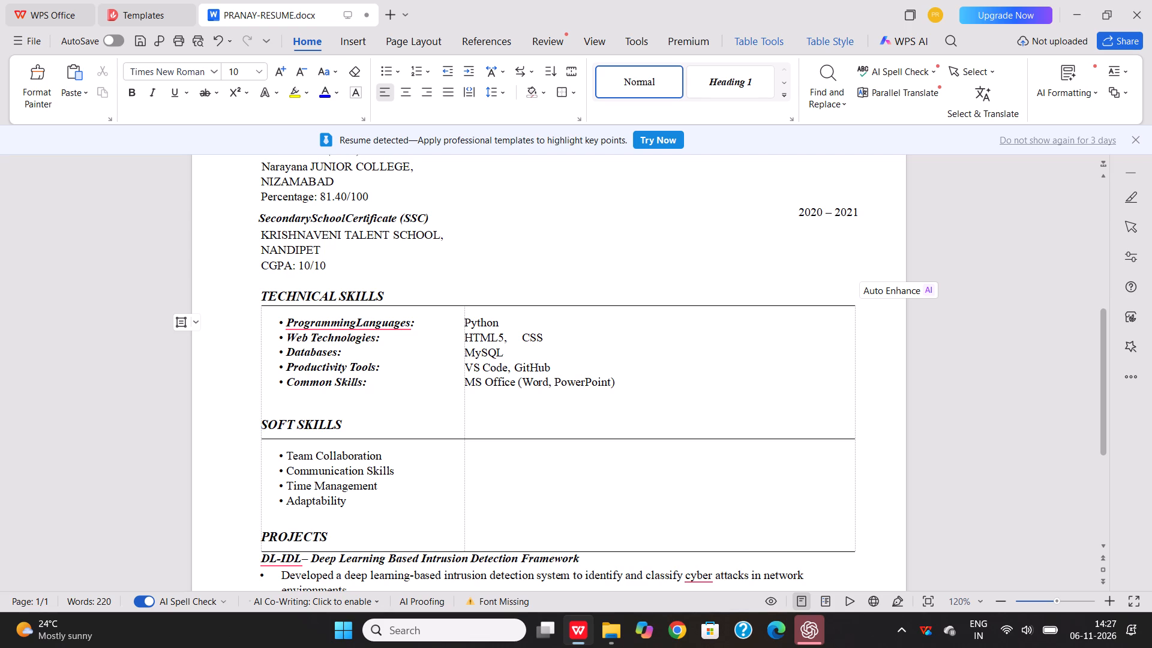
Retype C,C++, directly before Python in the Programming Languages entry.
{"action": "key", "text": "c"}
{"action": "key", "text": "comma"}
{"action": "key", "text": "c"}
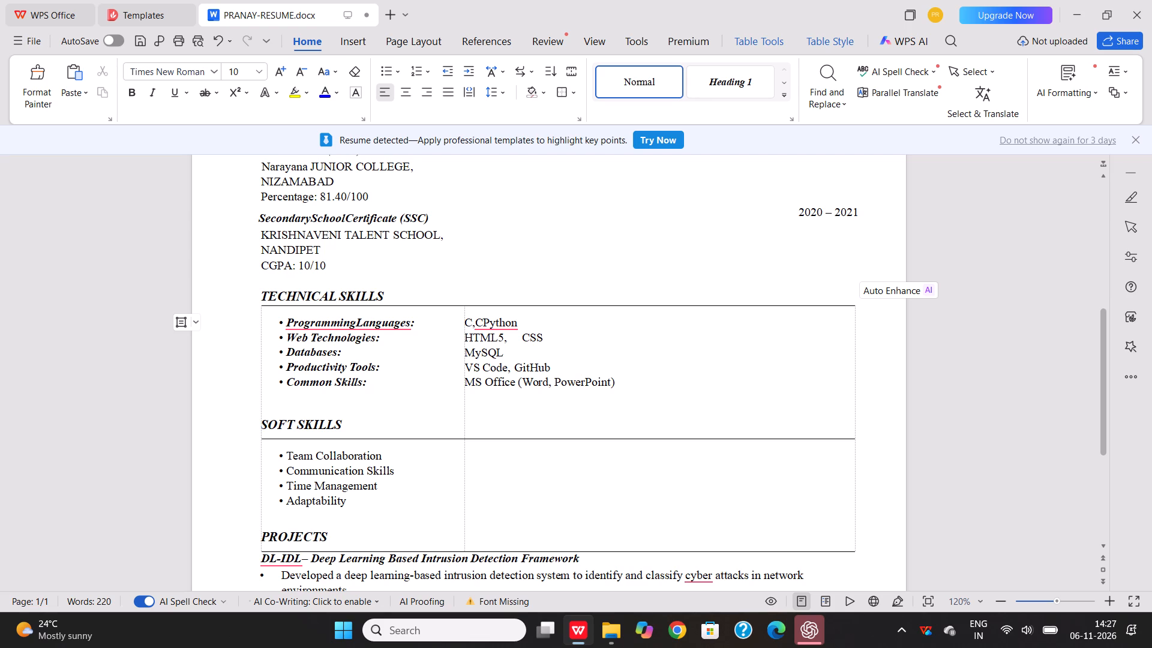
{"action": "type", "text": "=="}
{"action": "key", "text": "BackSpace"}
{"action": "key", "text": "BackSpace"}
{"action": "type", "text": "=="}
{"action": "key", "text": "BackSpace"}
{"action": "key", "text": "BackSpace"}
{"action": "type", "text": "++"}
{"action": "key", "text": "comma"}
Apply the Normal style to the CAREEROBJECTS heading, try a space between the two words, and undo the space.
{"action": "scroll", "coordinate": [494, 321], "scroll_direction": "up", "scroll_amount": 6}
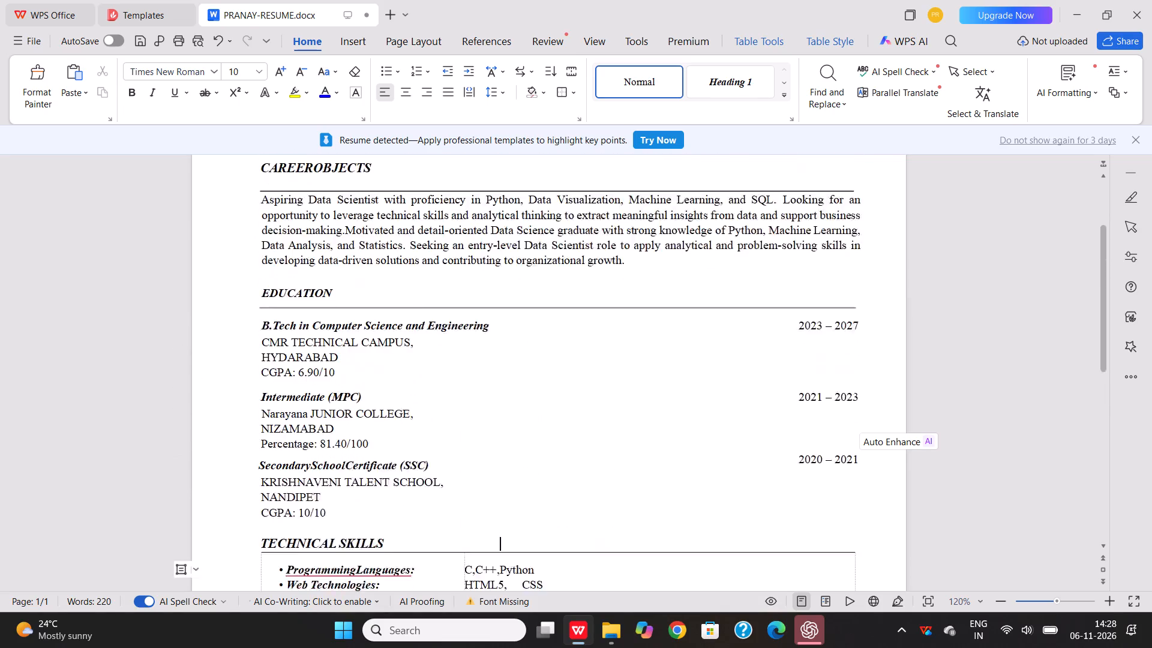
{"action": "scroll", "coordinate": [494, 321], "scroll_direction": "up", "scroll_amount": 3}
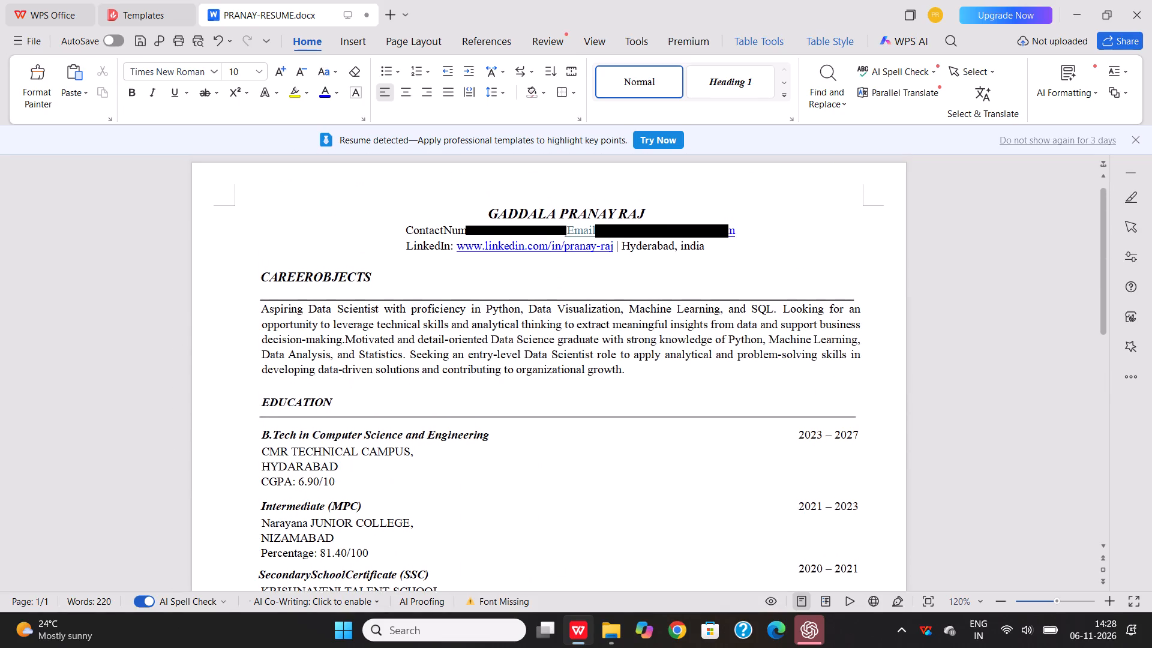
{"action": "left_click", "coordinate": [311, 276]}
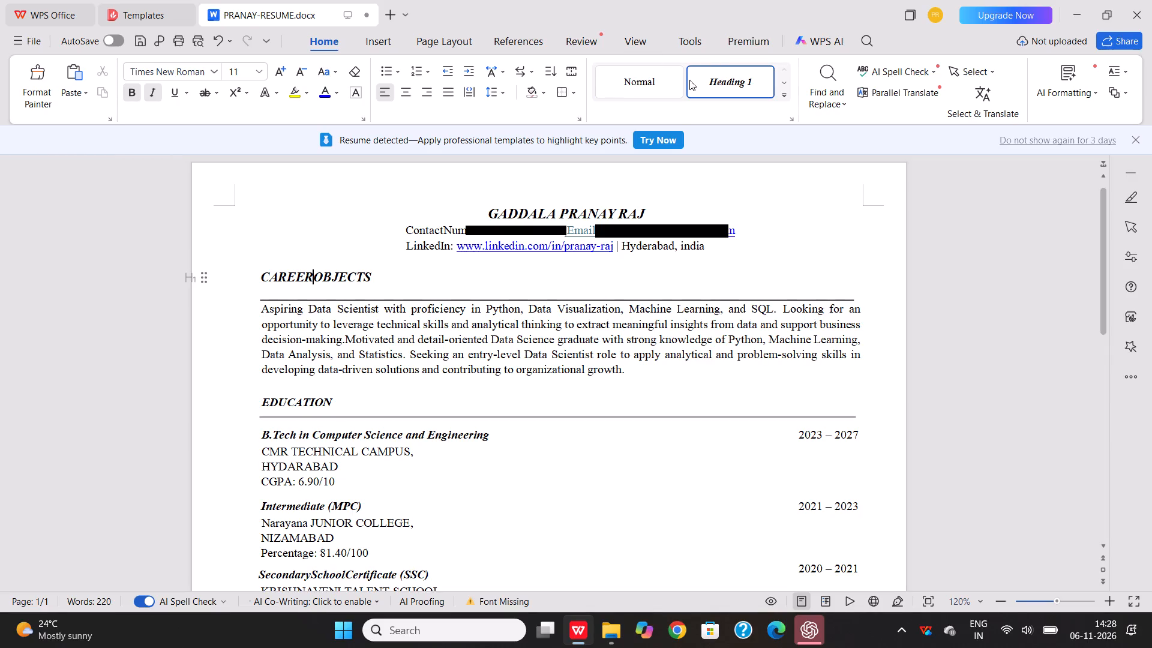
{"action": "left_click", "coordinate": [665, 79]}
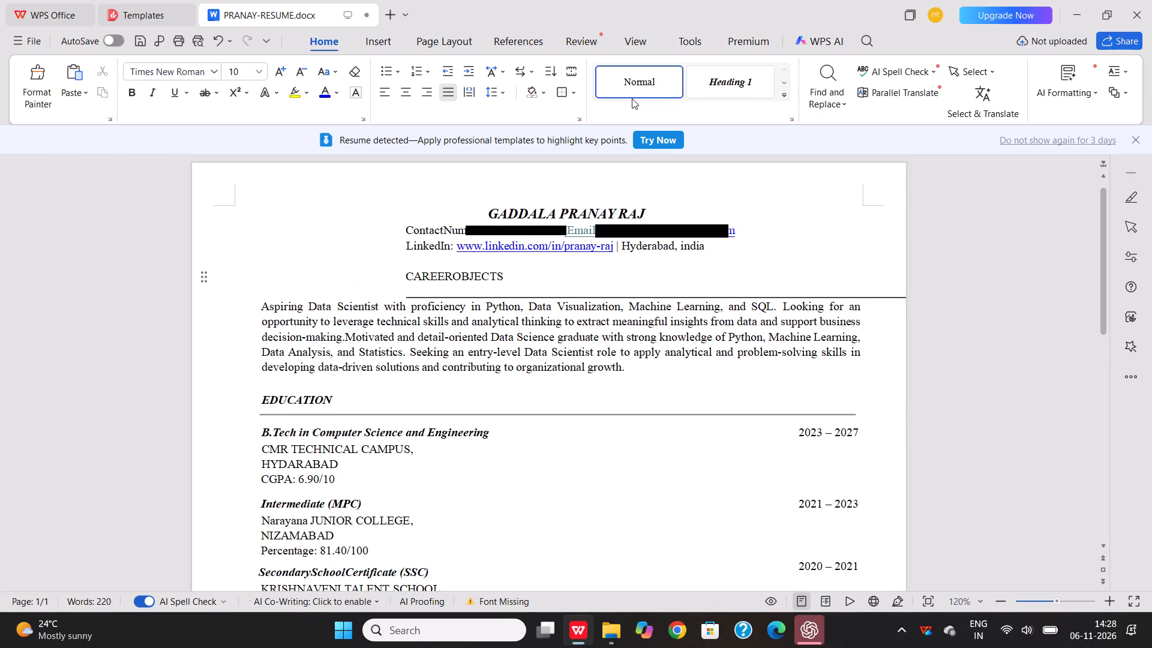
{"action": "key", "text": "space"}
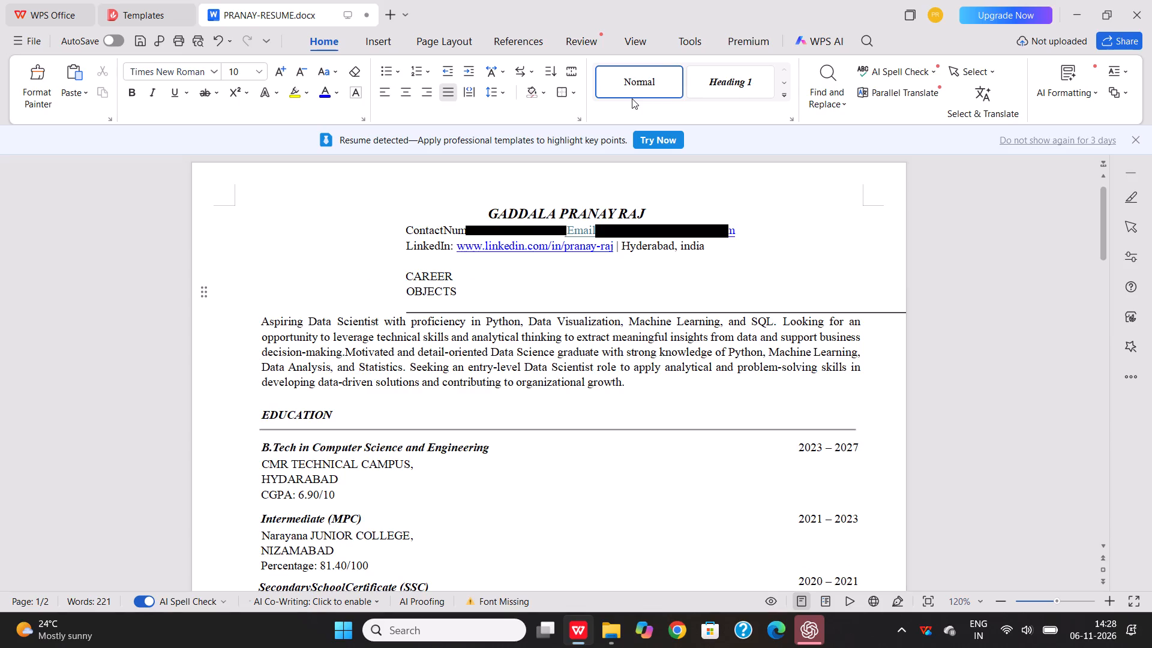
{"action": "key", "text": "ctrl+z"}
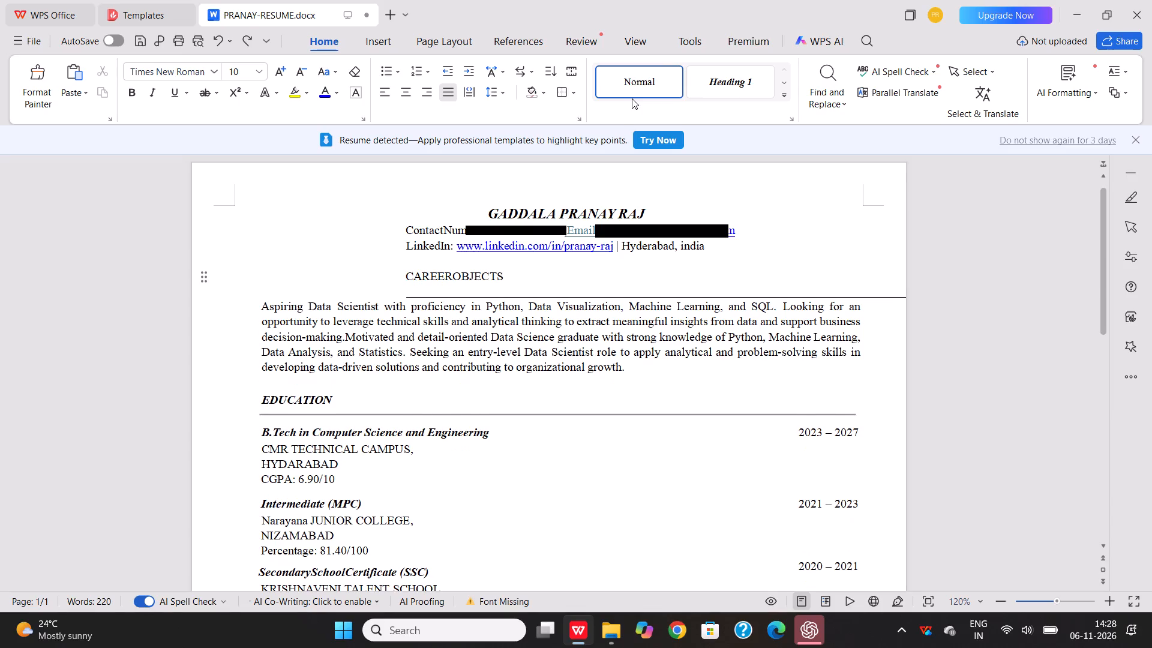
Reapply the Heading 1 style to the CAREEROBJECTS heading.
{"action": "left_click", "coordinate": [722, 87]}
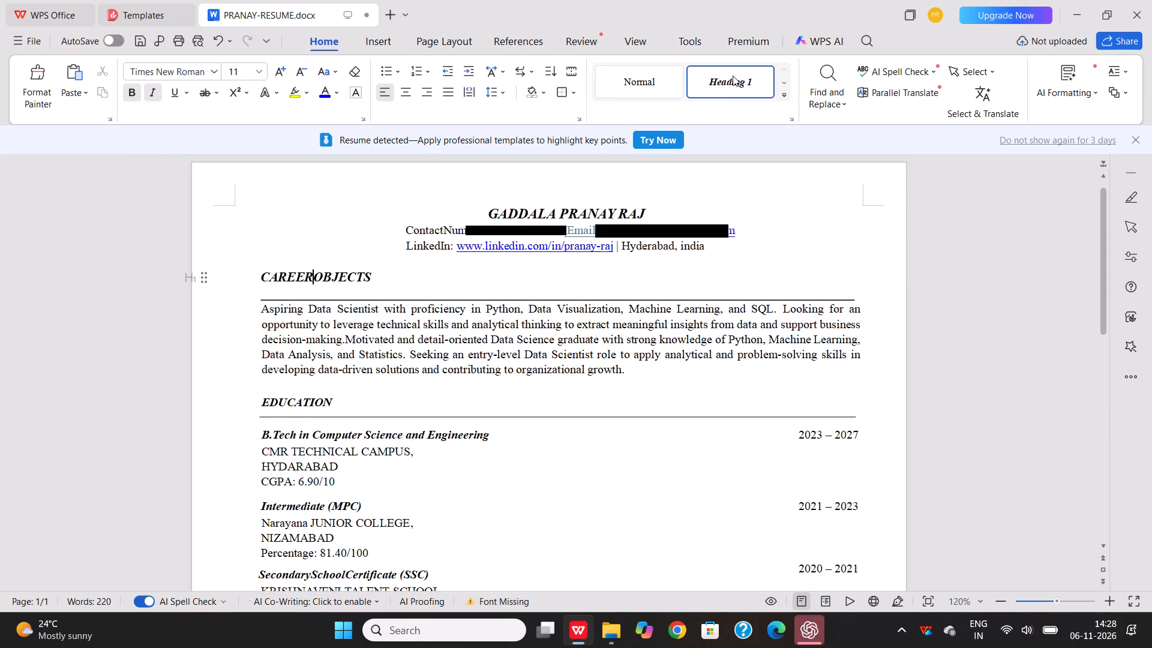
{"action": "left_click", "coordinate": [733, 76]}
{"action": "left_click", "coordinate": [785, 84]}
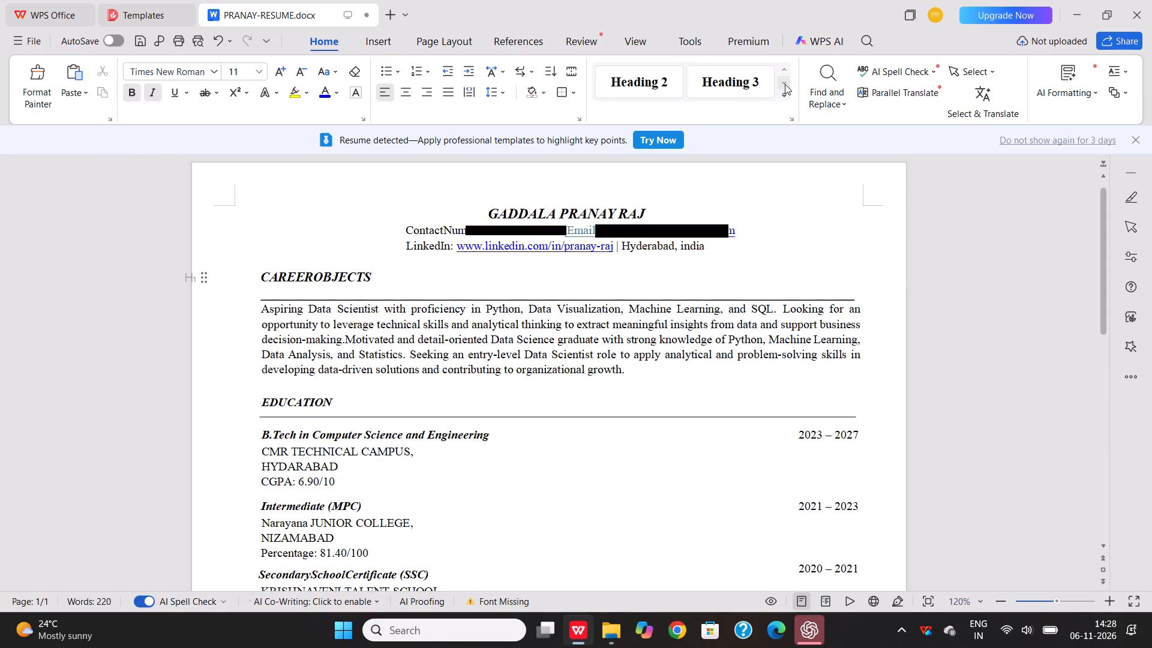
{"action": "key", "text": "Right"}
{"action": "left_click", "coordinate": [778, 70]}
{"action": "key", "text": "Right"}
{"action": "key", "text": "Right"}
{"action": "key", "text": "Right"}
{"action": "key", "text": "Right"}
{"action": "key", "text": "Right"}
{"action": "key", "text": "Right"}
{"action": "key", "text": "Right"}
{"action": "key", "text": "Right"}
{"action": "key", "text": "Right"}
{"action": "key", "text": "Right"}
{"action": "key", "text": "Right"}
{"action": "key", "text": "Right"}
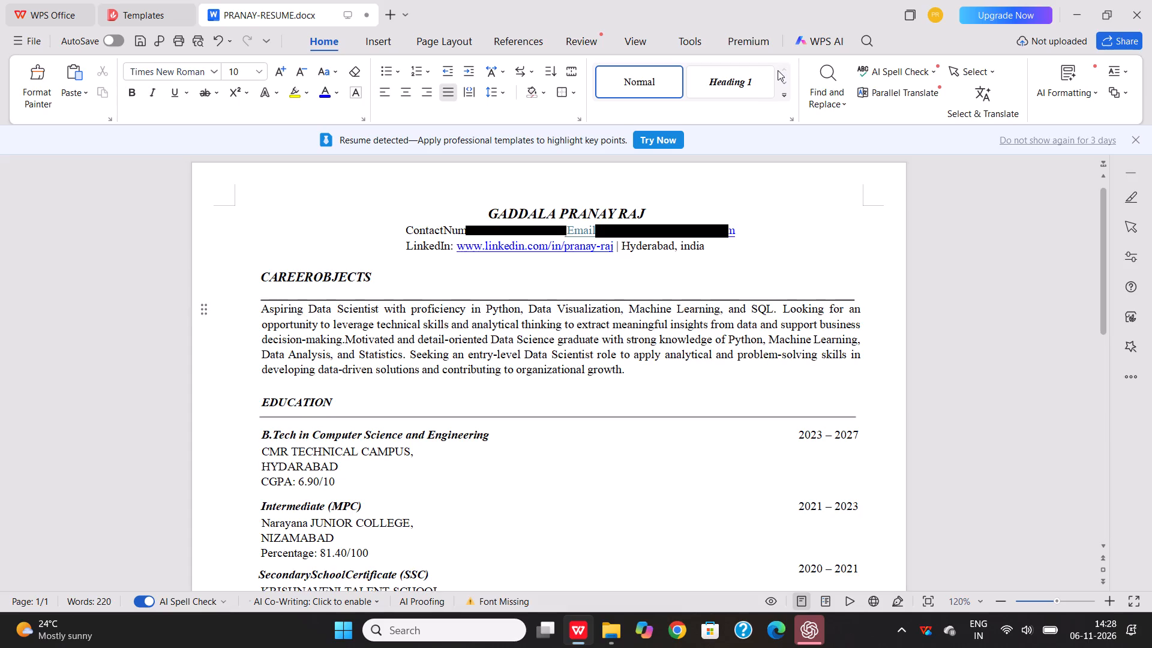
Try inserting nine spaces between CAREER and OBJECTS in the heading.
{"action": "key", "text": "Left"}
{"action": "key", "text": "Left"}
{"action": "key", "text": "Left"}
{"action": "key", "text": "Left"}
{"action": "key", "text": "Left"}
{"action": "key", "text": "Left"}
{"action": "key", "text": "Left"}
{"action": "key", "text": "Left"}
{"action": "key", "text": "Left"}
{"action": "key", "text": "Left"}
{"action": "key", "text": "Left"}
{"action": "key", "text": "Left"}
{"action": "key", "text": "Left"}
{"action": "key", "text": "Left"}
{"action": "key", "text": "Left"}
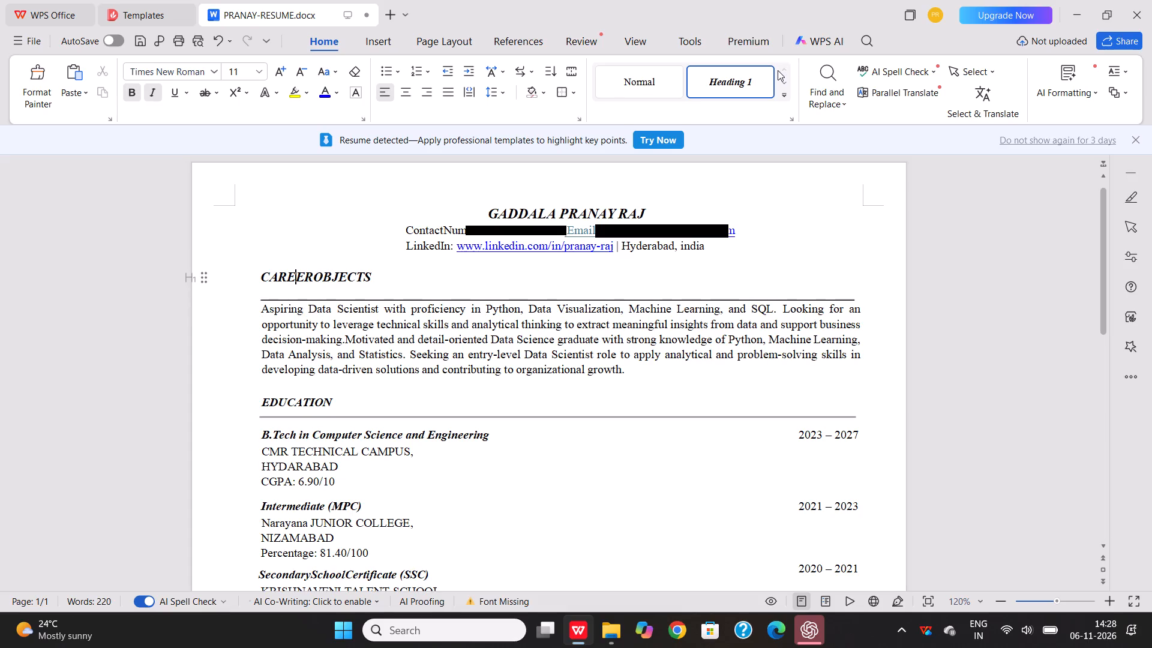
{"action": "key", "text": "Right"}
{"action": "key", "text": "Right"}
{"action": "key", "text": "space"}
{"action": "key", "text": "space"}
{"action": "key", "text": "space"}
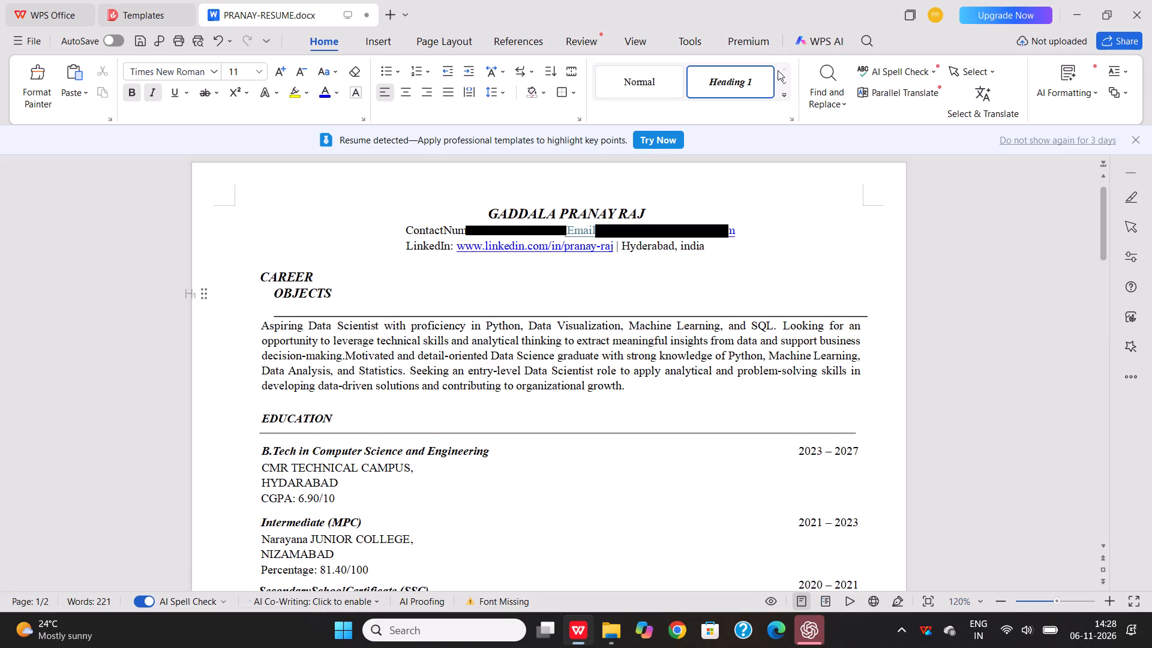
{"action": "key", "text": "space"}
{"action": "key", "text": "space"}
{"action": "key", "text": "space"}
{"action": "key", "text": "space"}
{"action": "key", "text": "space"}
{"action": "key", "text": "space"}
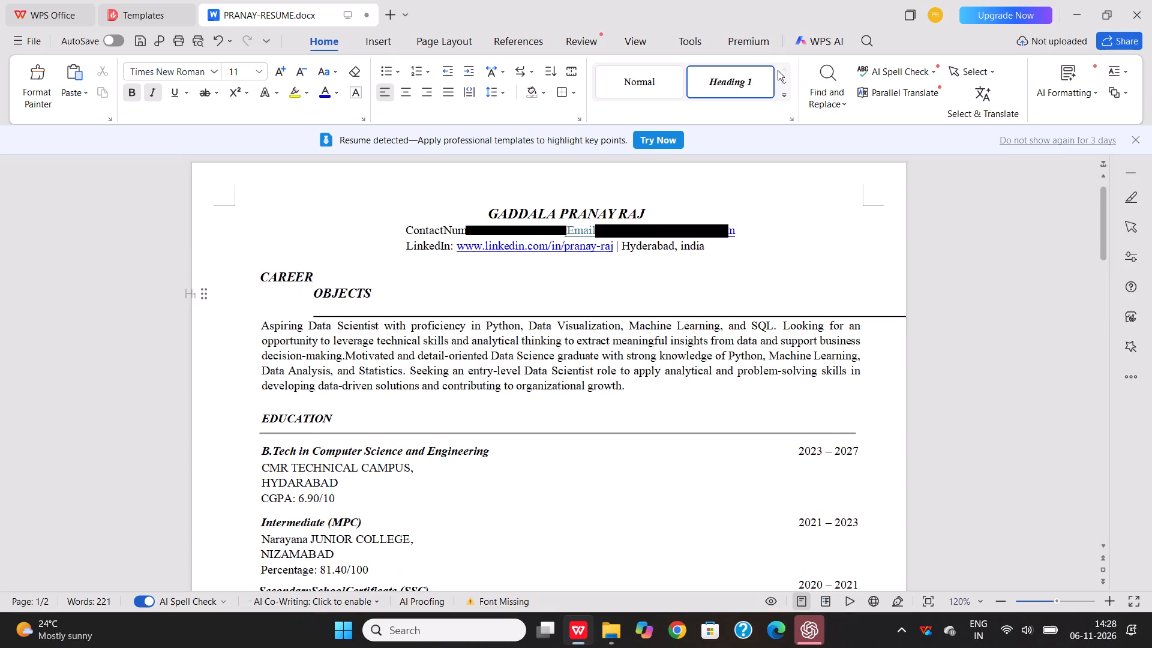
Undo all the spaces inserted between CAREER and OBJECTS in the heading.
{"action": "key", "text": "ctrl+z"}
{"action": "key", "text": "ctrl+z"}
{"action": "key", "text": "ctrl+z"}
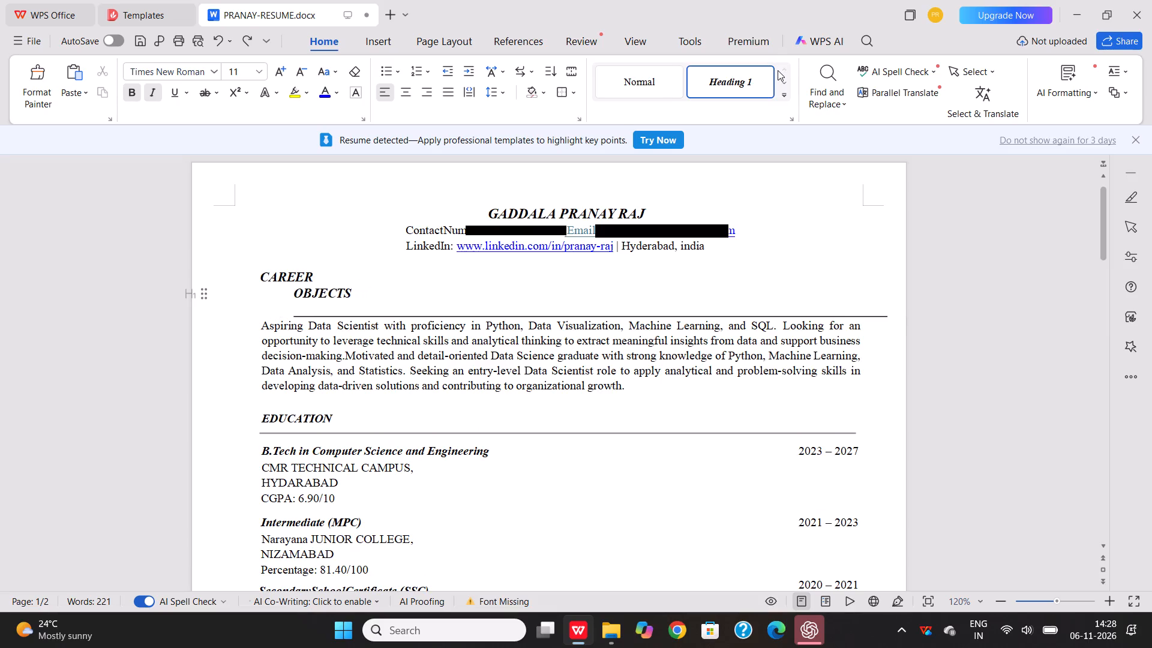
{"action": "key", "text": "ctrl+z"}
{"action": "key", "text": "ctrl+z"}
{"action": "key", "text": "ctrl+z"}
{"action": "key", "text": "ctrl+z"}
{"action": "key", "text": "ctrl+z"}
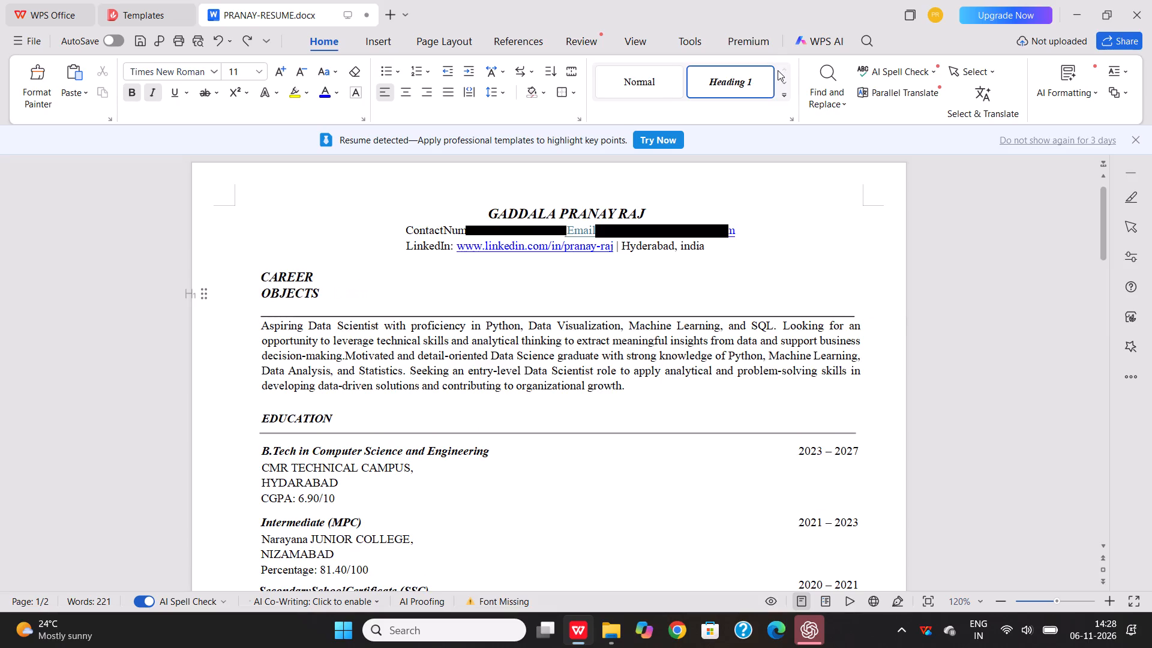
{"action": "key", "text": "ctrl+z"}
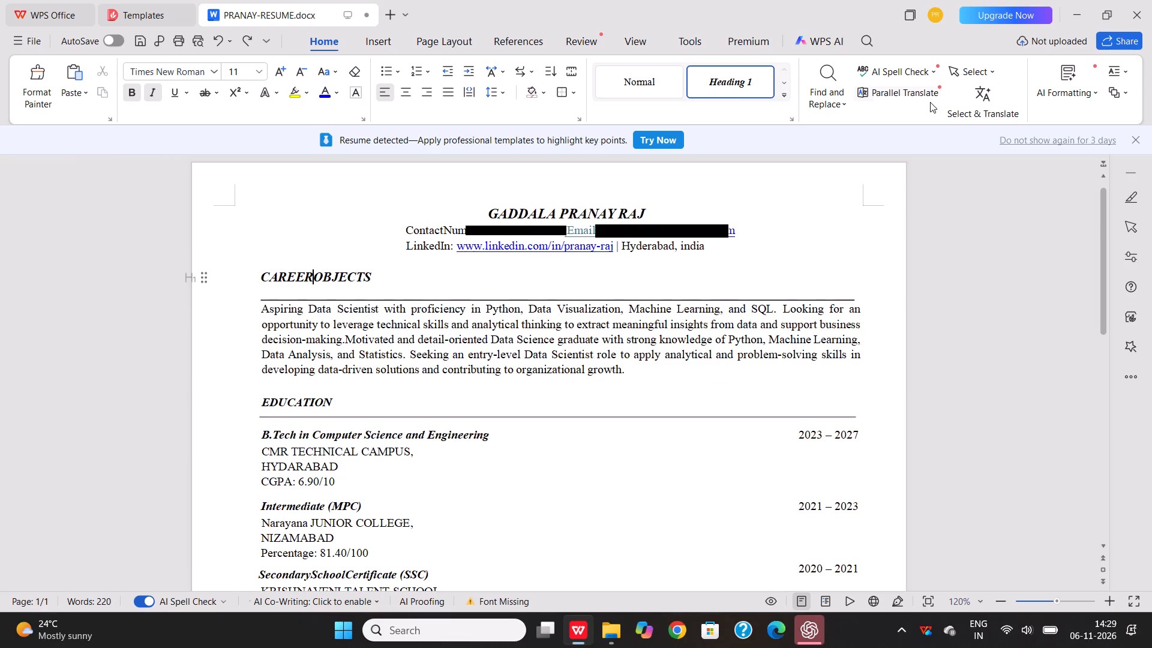
Replace the final S of the CAREEROBJECTS heading with IVES so it reads CAREEROBJECTIVES.
{"action": "left_click", "coordinate": [368, 277]}
{"action": "left_click", "coordinate": [368, 277]}
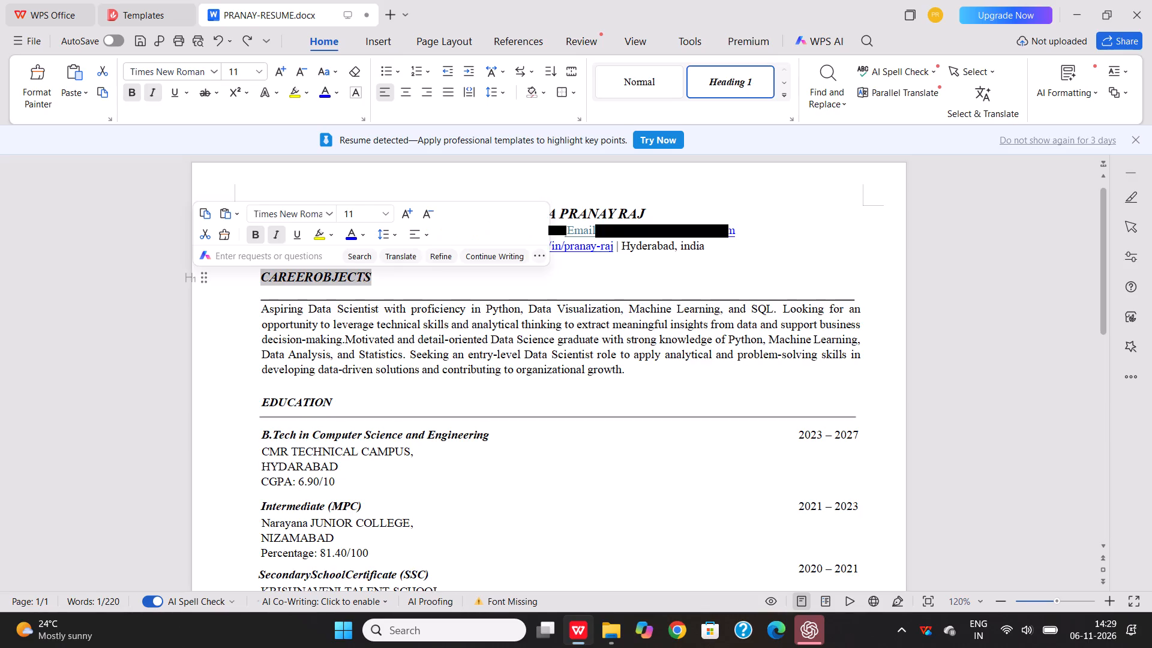
{"action": "left_click", "coordinate": [368, 277]}
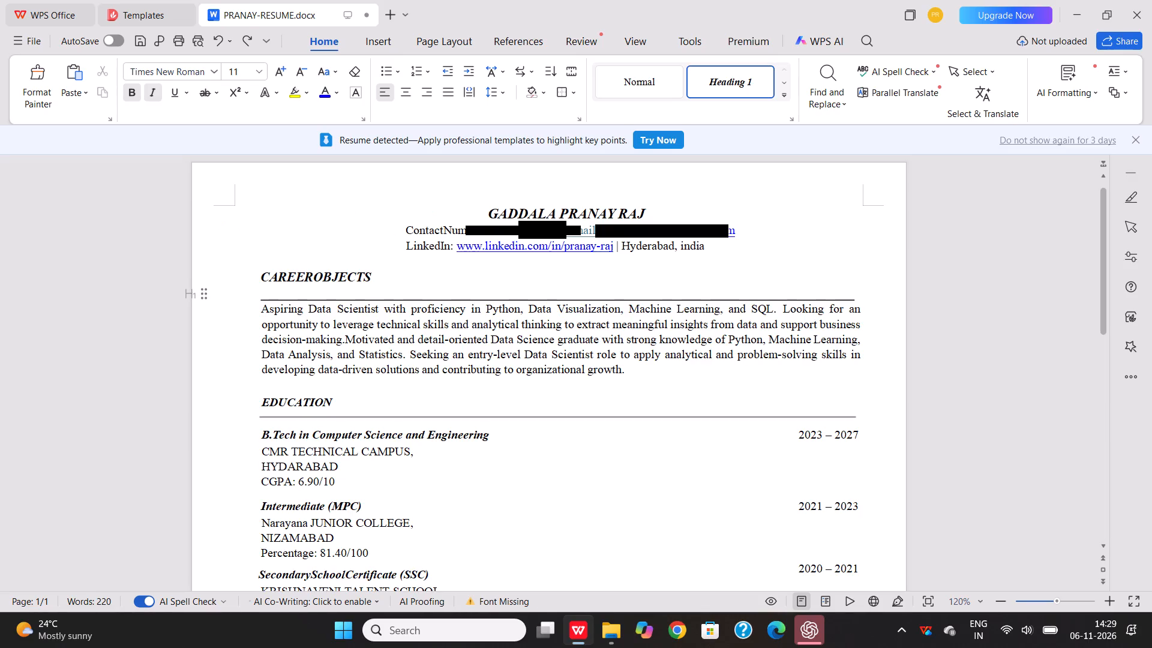
{"action": "left_click", "coordinate": [369, 278]}
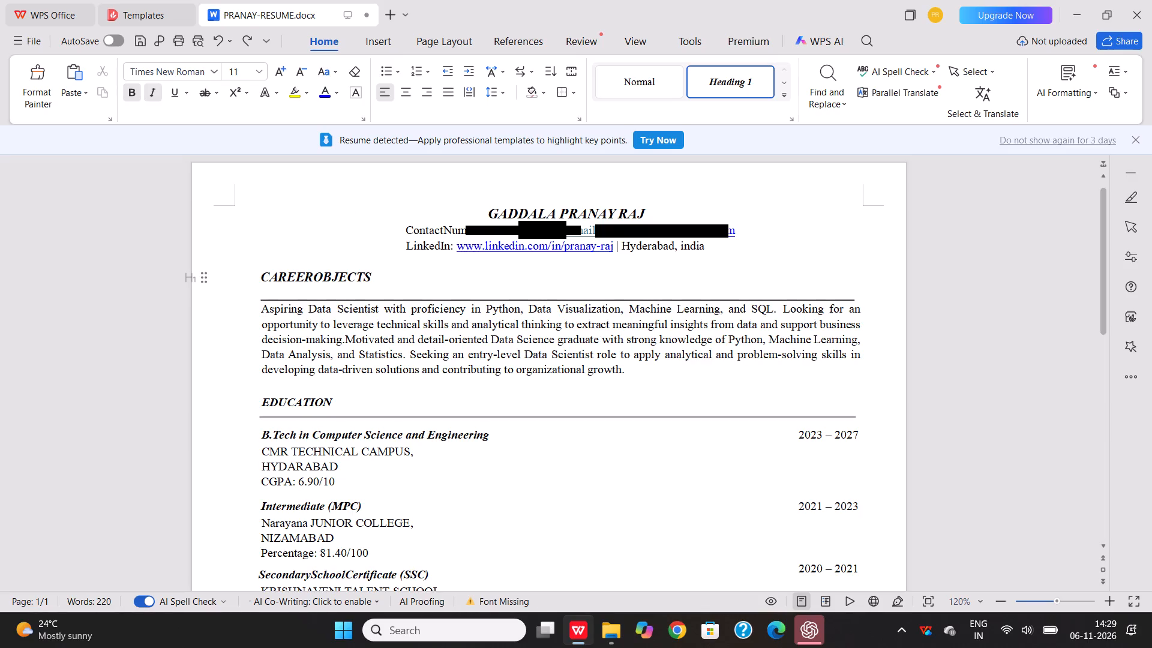
{"action": "left_click", "coordinate": [373, 278]}
{"action": "key", "text": "BackSpace"}
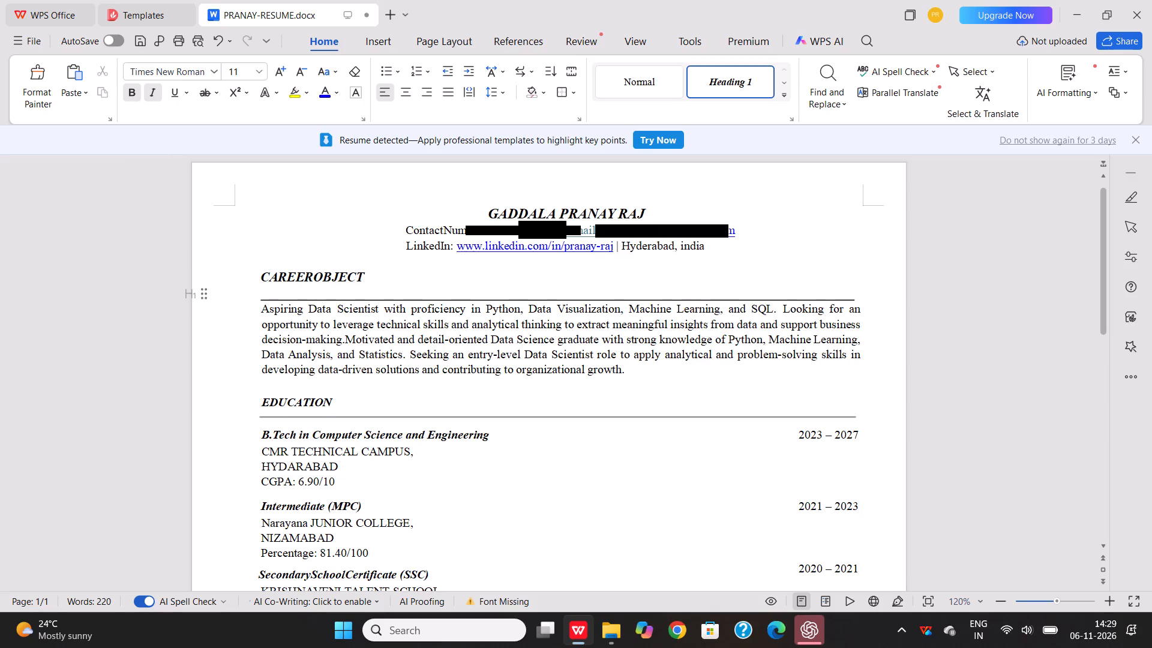
{"action": "key", "text": "i"}
{"action": "type", "text": "VES"}
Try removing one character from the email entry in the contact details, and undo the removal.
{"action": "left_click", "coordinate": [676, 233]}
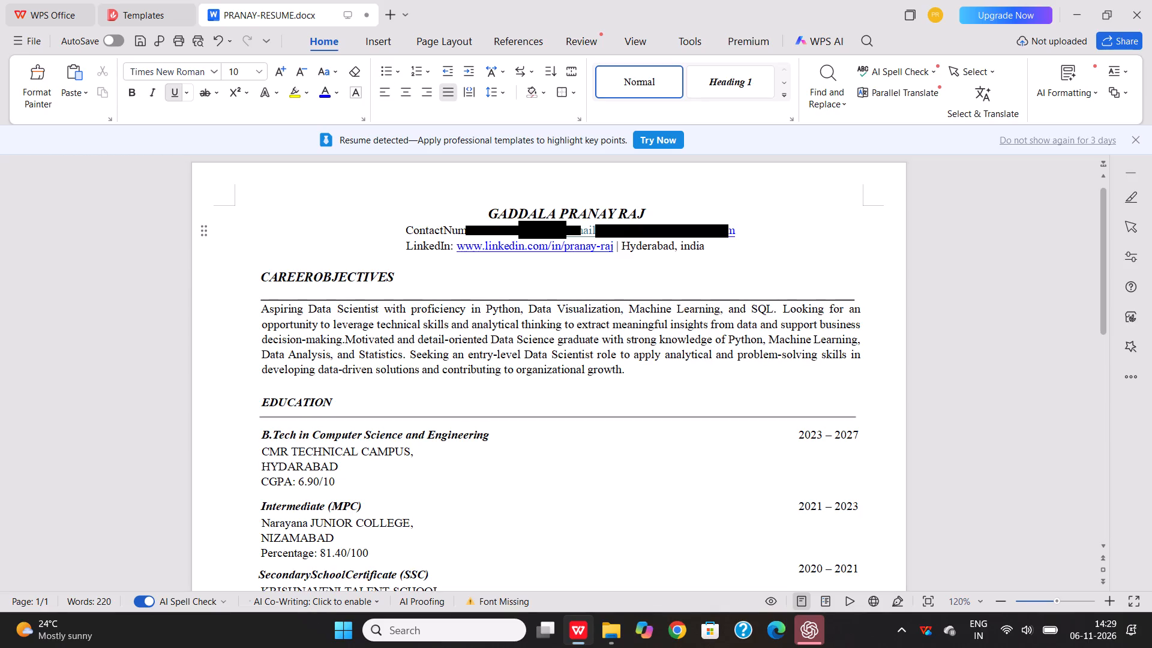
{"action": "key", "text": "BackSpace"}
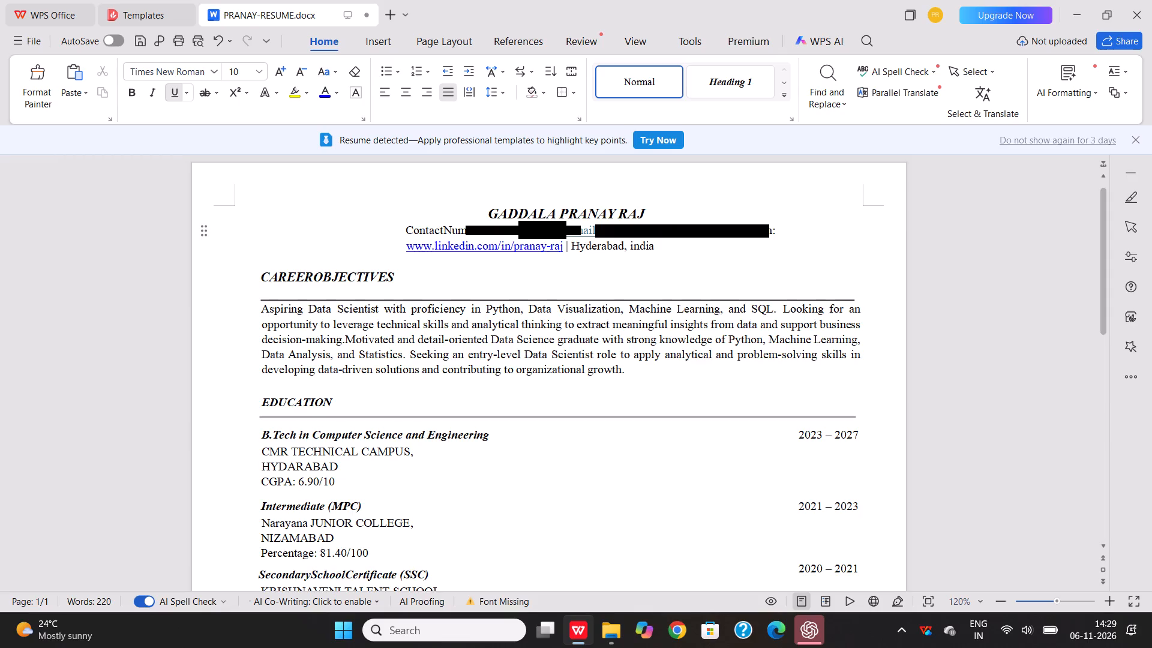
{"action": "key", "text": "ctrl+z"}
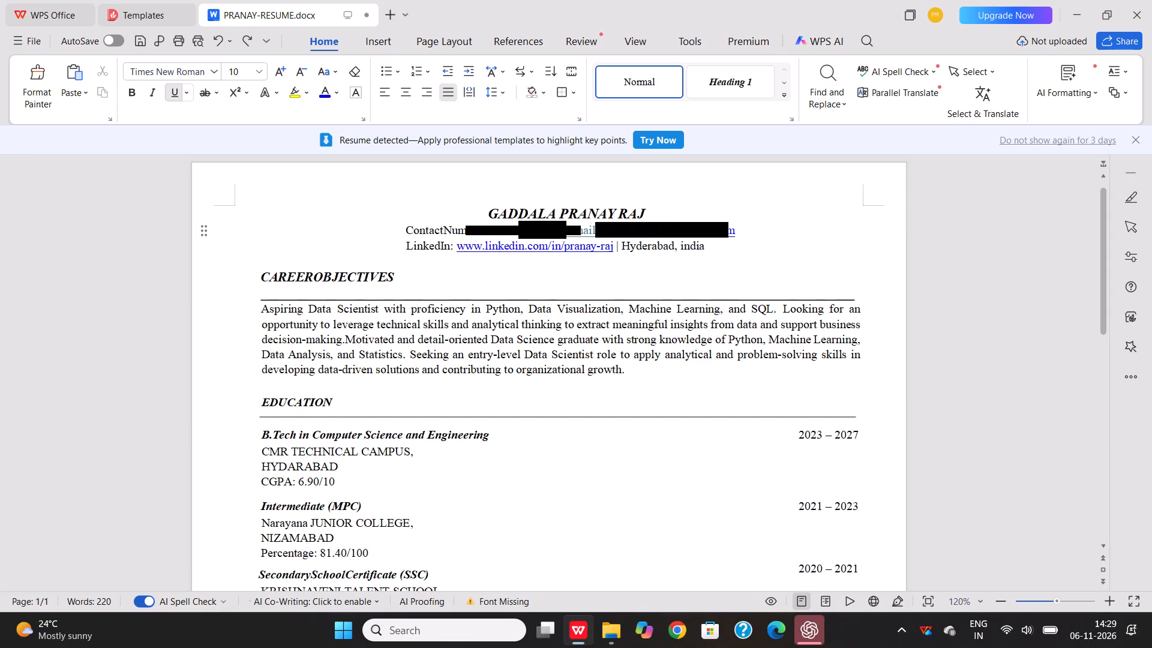
Remove one character from the email entry and insert a line break before the LinkedIn entry in the contact details.
{"action": "left_click", "coordinate": [686, 227]}
{"action": "key", "text": "BackSpace"}
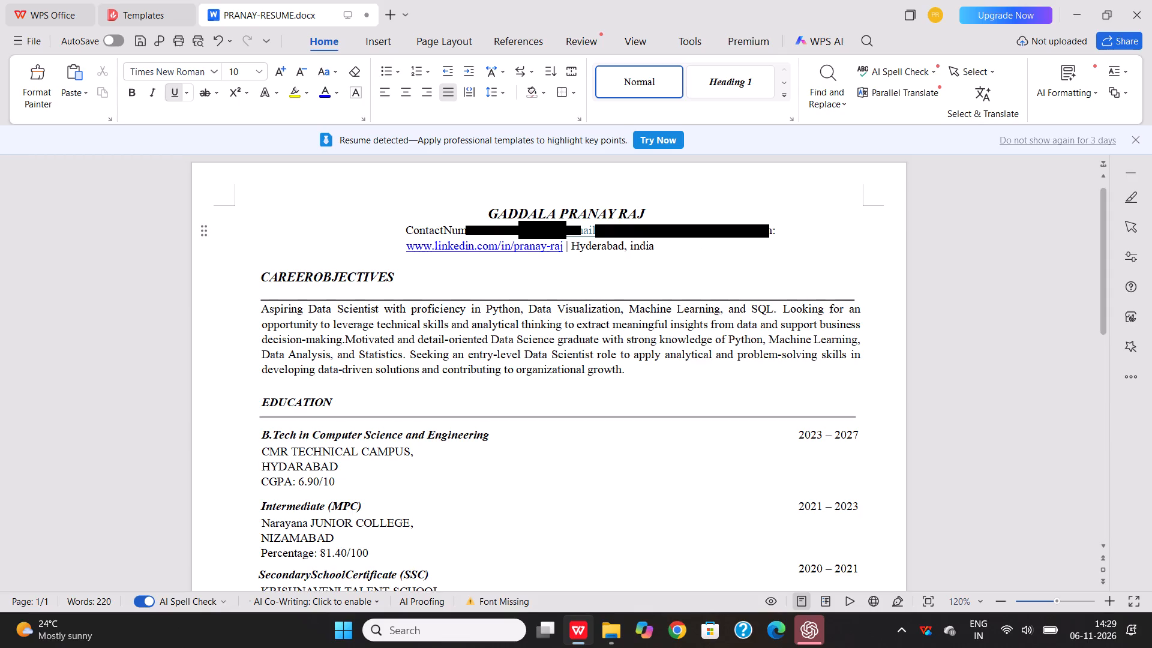
{"action": "left_click", "coordinate": [725, 236]}
{"action": "key", "text": "Return"}
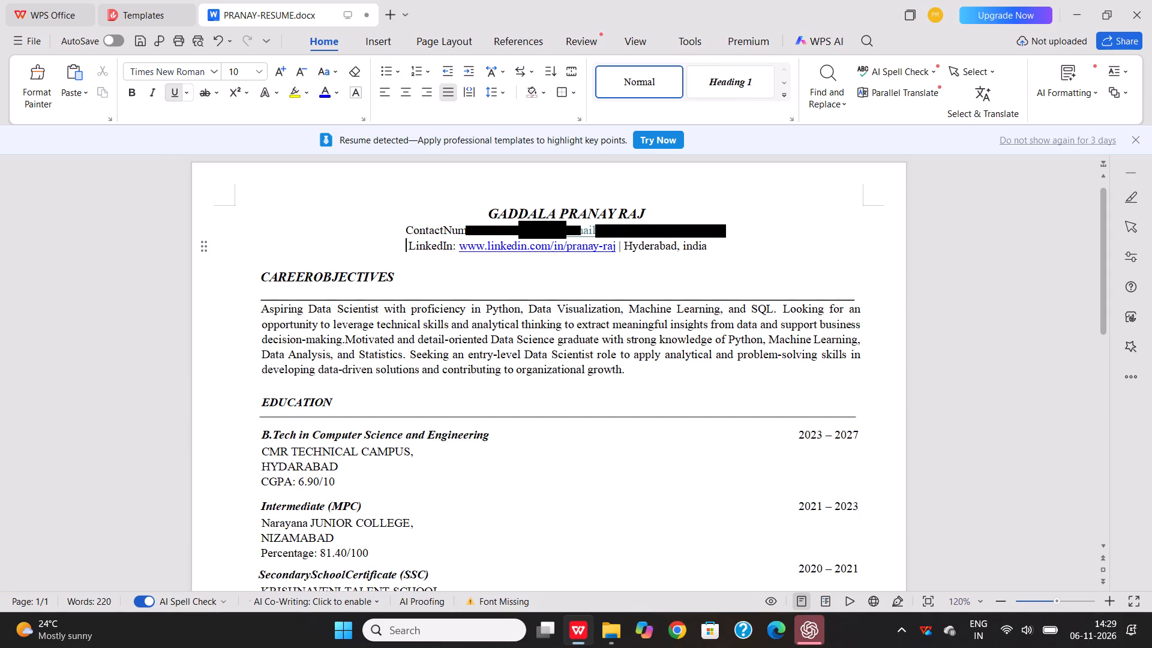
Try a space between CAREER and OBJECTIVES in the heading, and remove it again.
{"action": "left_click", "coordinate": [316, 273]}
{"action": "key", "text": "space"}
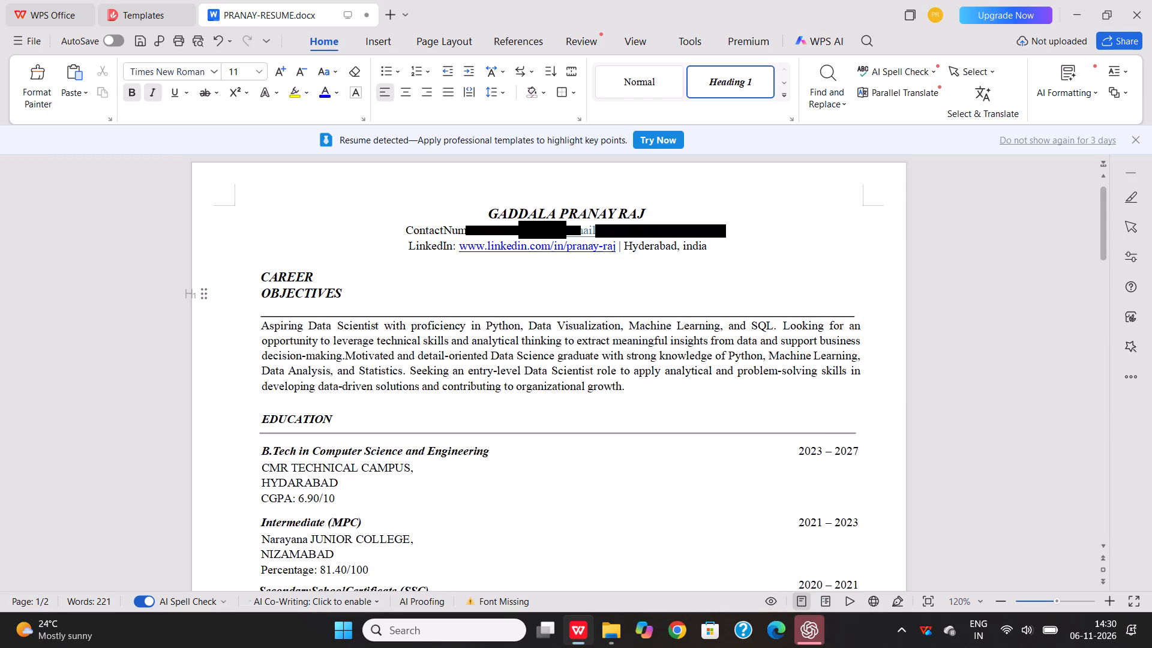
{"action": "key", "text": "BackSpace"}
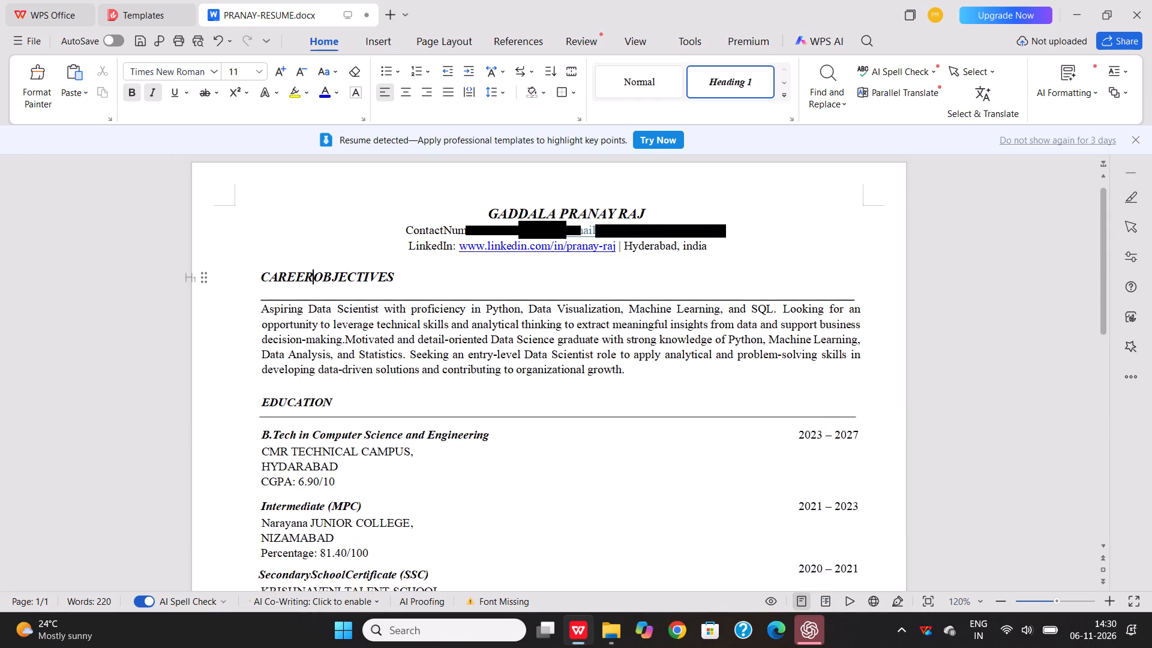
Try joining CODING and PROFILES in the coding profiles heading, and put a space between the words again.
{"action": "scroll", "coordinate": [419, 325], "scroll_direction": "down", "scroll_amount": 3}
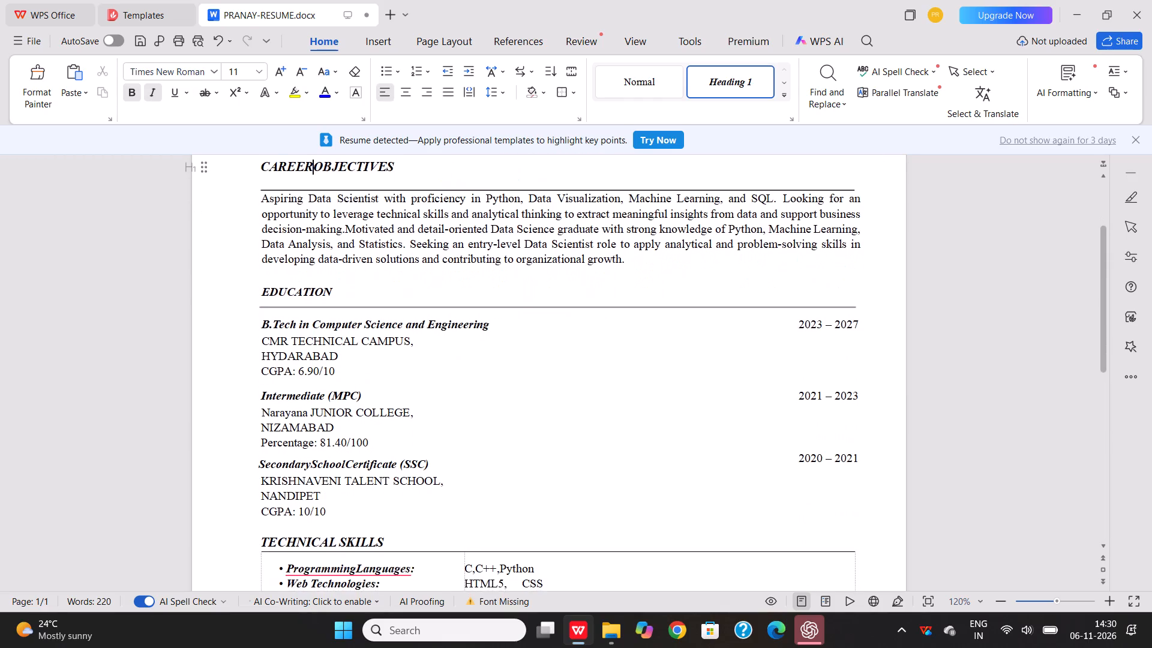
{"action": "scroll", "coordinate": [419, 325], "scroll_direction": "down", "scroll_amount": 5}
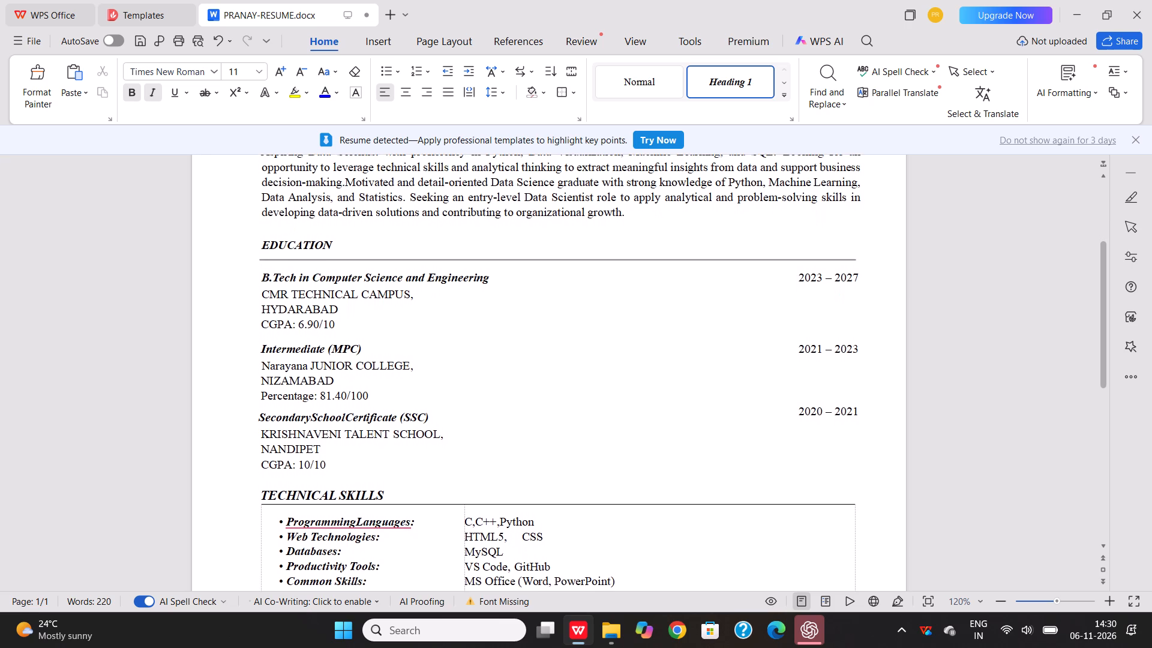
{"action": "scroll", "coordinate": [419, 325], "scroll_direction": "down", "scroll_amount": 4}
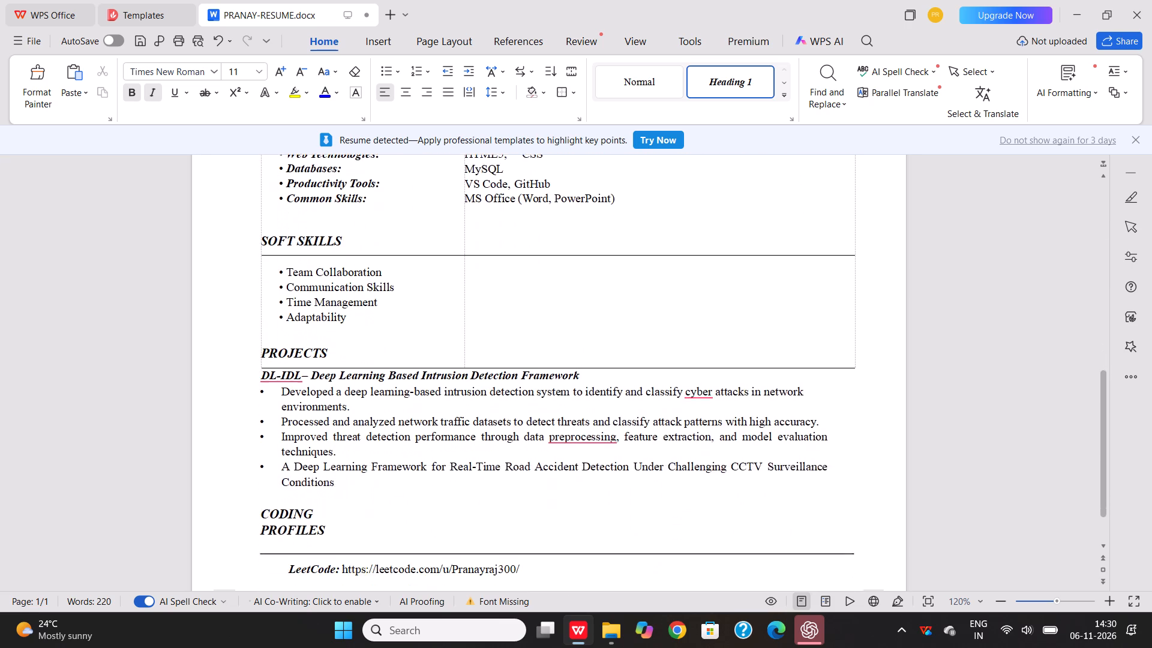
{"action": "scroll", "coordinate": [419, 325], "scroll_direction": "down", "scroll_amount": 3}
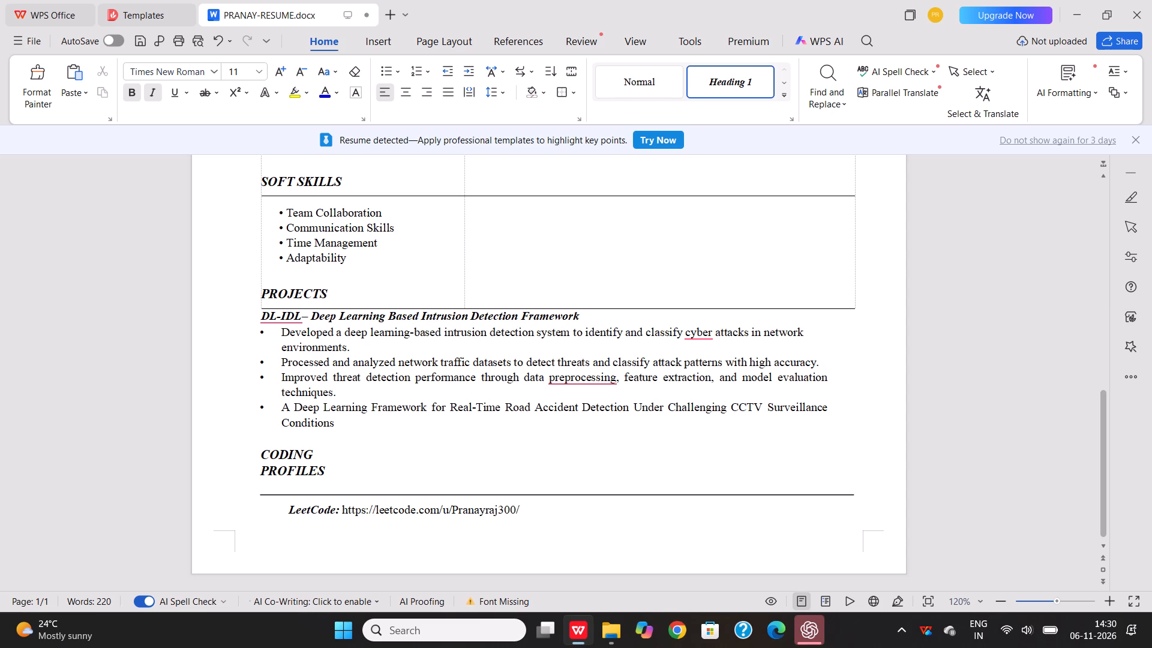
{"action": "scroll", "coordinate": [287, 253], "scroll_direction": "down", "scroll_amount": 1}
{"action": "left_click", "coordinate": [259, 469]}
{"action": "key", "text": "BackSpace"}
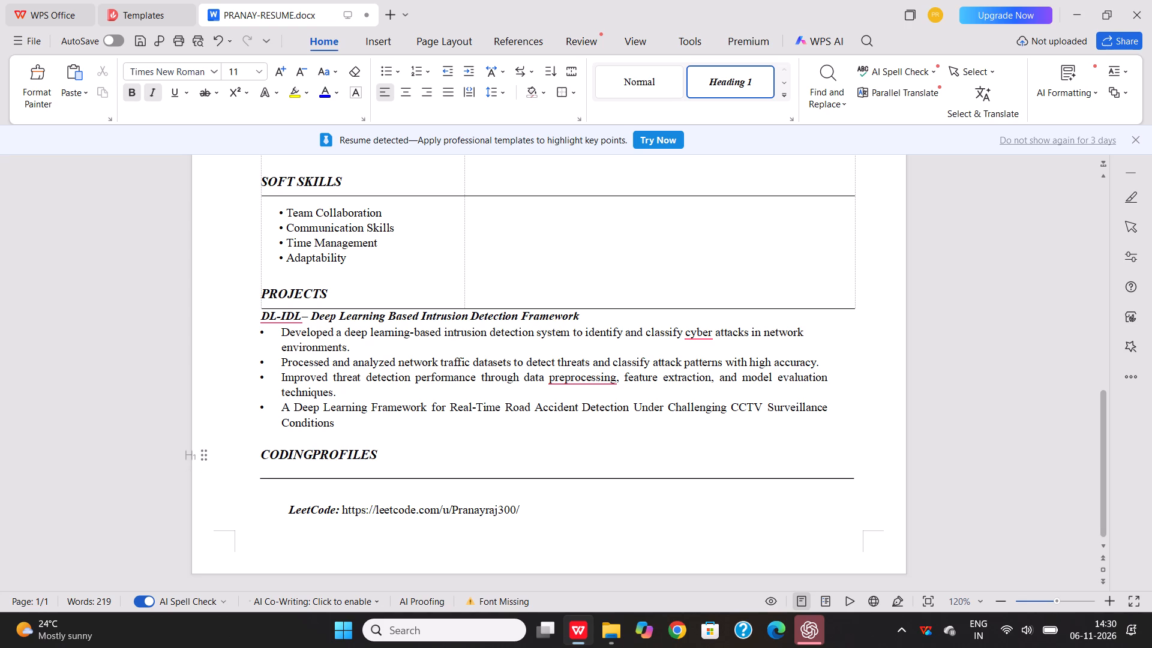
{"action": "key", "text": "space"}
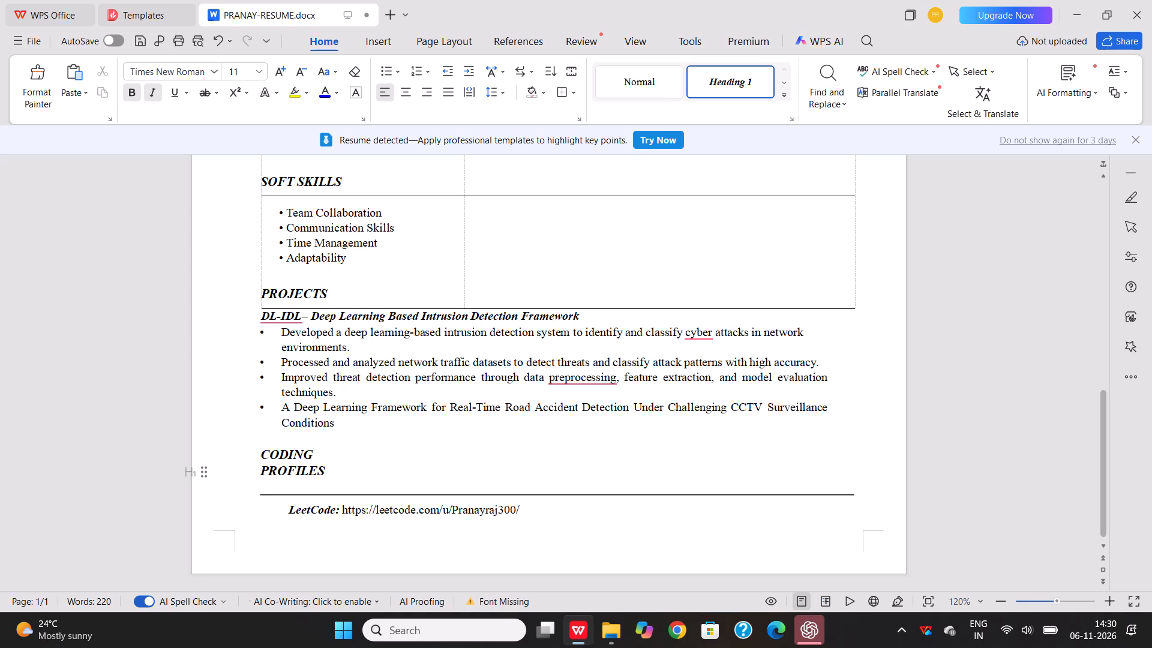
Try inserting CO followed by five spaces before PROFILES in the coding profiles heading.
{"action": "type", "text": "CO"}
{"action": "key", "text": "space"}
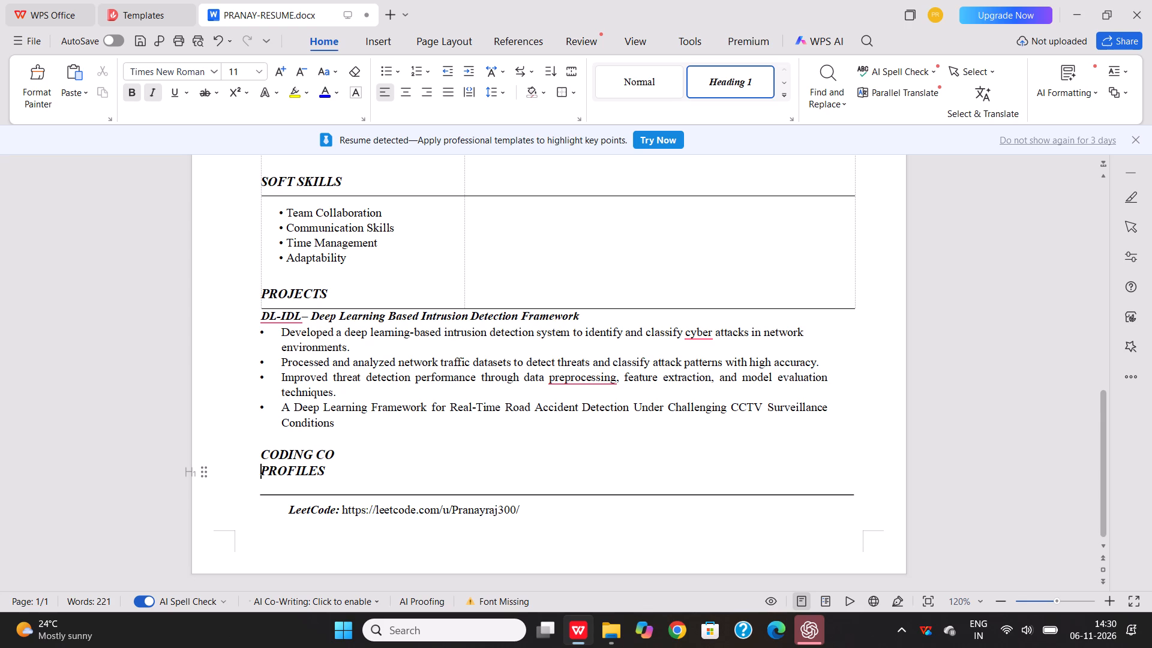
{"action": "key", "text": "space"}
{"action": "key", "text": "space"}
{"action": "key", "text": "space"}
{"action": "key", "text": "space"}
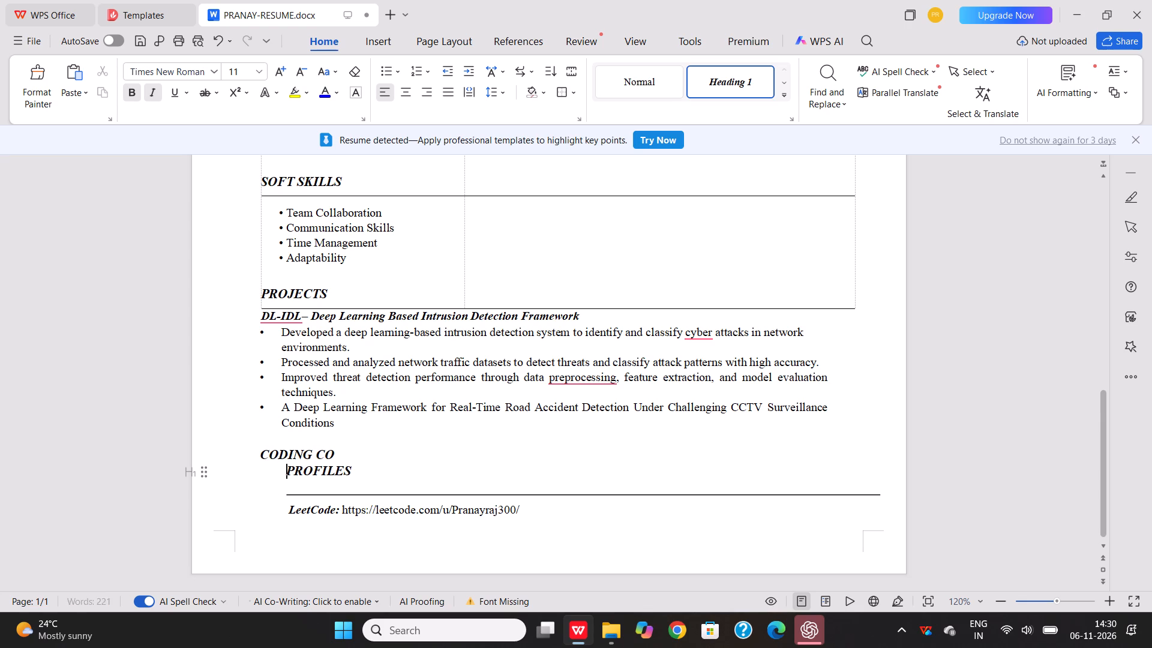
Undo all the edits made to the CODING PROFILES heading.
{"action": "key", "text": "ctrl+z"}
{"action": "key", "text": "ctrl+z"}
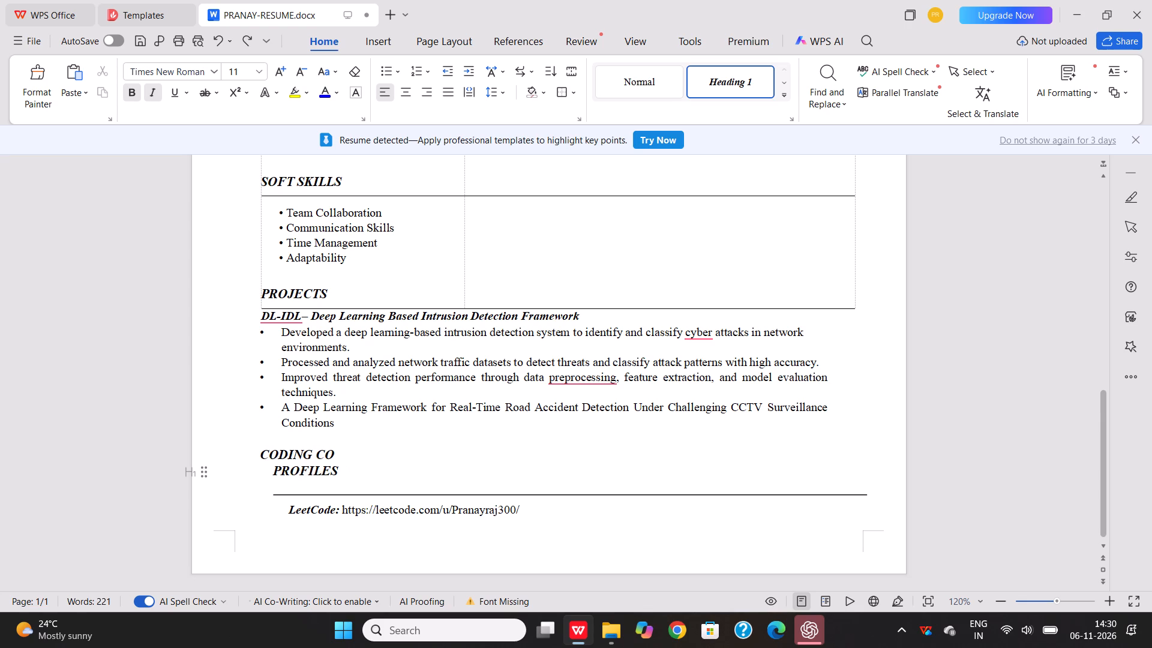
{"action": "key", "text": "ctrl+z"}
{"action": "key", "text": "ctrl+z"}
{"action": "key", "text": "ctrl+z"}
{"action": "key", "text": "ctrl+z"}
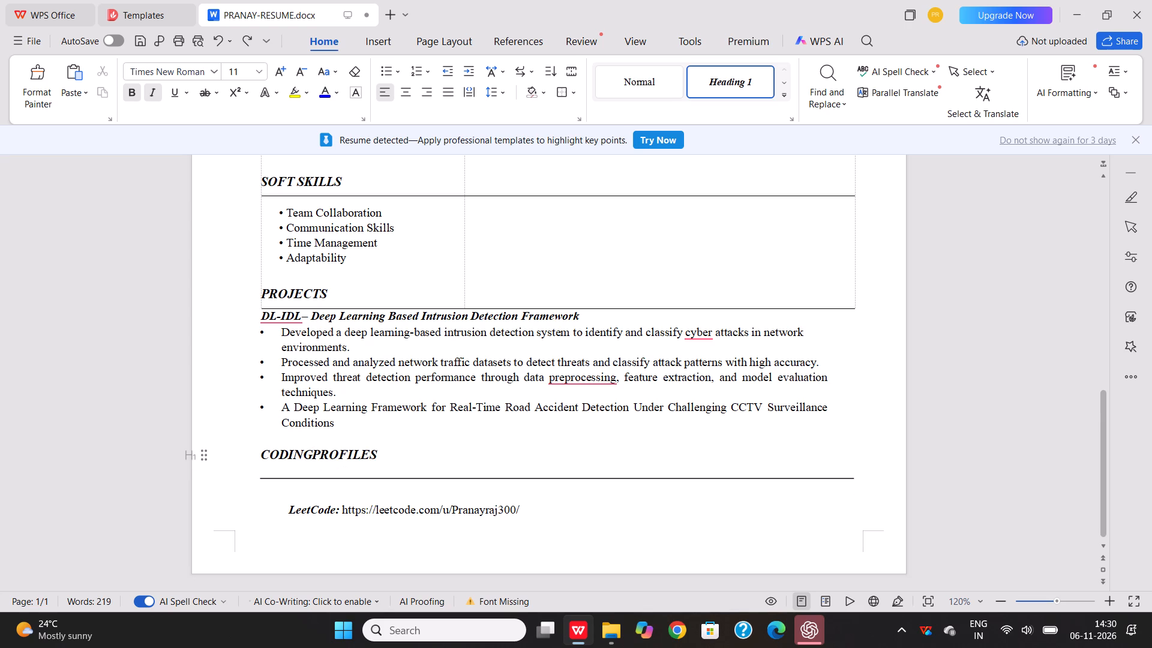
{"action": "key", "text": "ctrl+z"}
Insert one space after the P of PROFILES in the coding profiles heading, undoing the extra space and deletion.
{"action": "key", "text": "Right"}
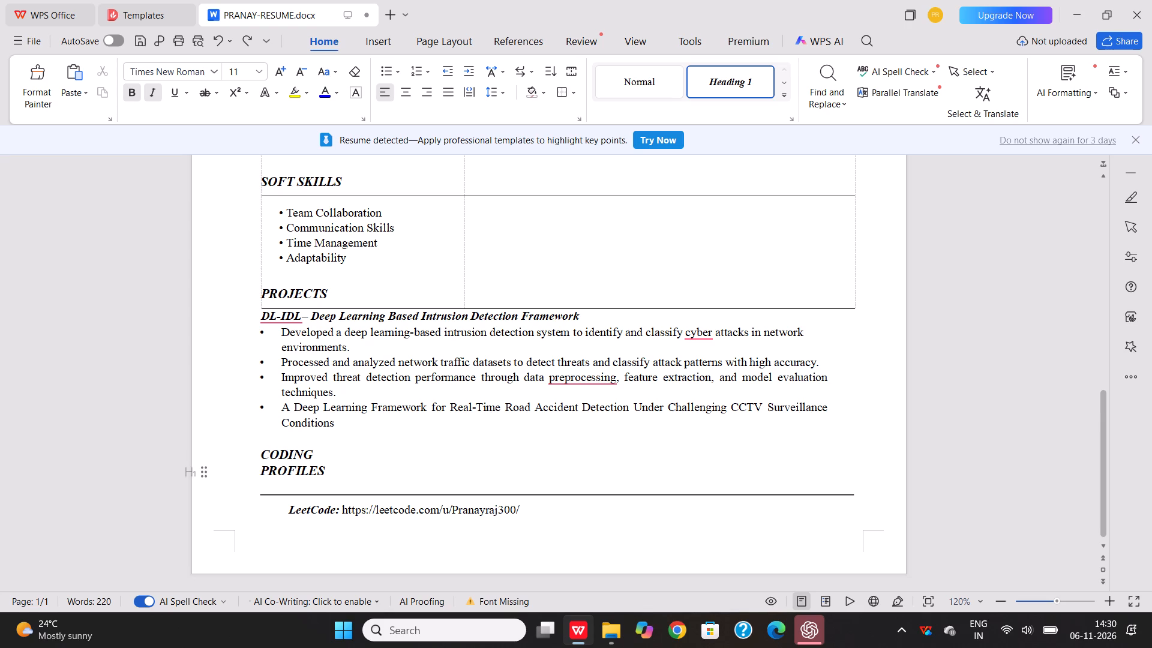
{"action": "key", "text": "space"}
{"action": "key", "text": "space"}
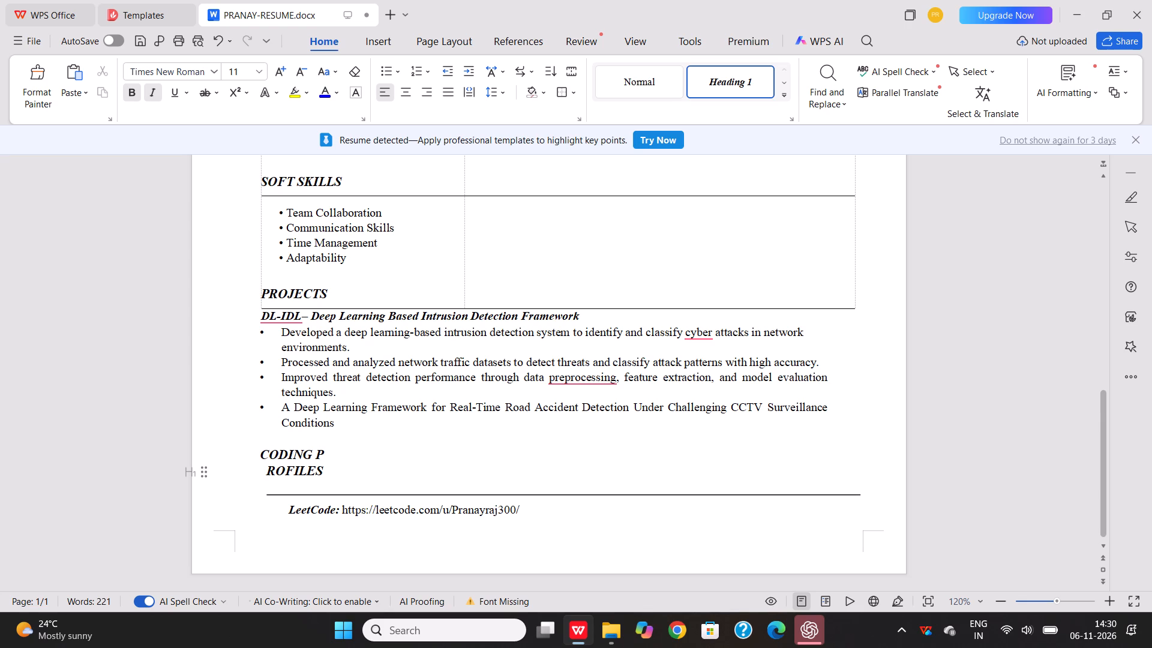
{"action": "key", "text": "BackSpace"}
{"action": "key", "text": "BackSpace"}
{"action": "key", "text": "ctrl+z"}
{"action": "key", "text": "ctrl+z"}
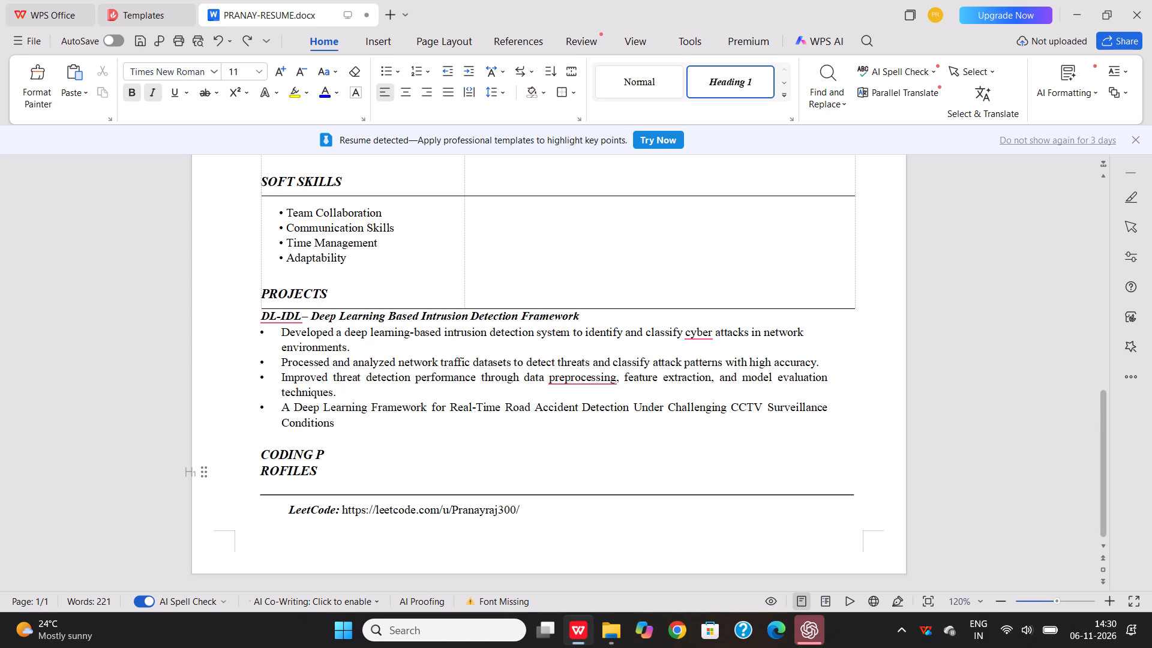
Insert one space after each of the letters R, O, F, I, L and E of PROFILES in the coding profiles heading.
{"action": "key", "text": "Right"}
{"action": "key", "text": "space"}
{"action": "key", "text": "Right"}
{"action": "key", "text": "space"}
{"action": "key", "text": "Right"}
{"action": "key", "text": "space"}
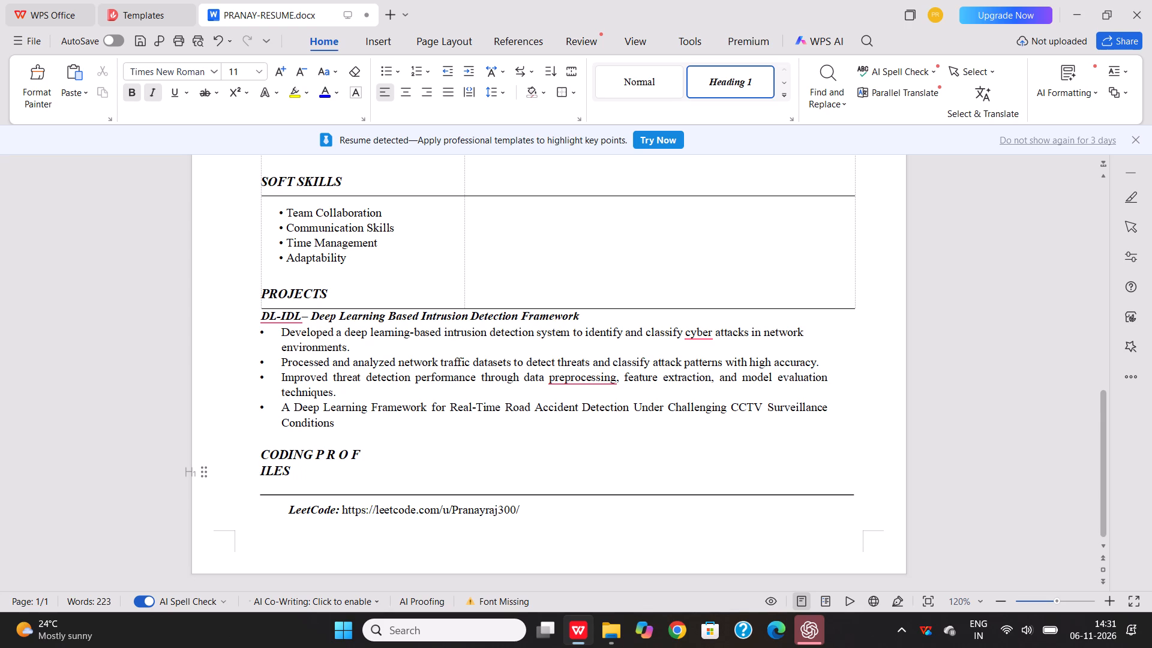
{"action": "key", "text": "Right"}
{"action": "key", "text": "space"}
{"action": "key", "text": "Right"}
{"action": "key", "text": "space"}
{"action": "key", "text": "Right"}
{"action": "key", "text": "space"}
{"action": "key", "text": "Right"}
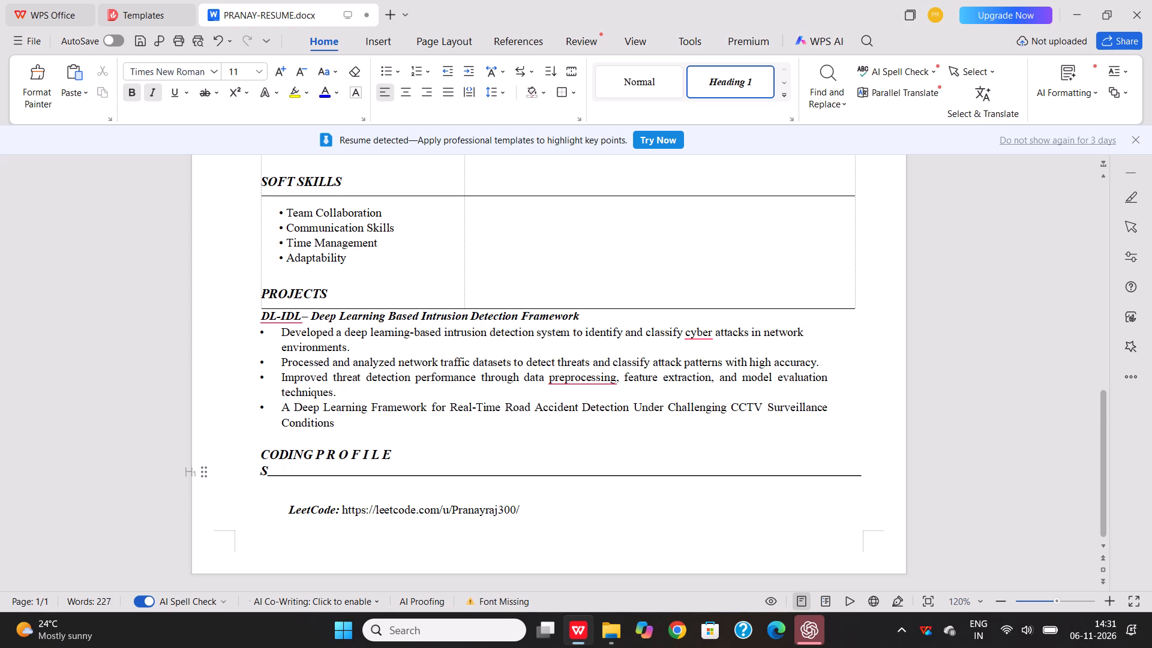
{"action": "key", "text": "space"}
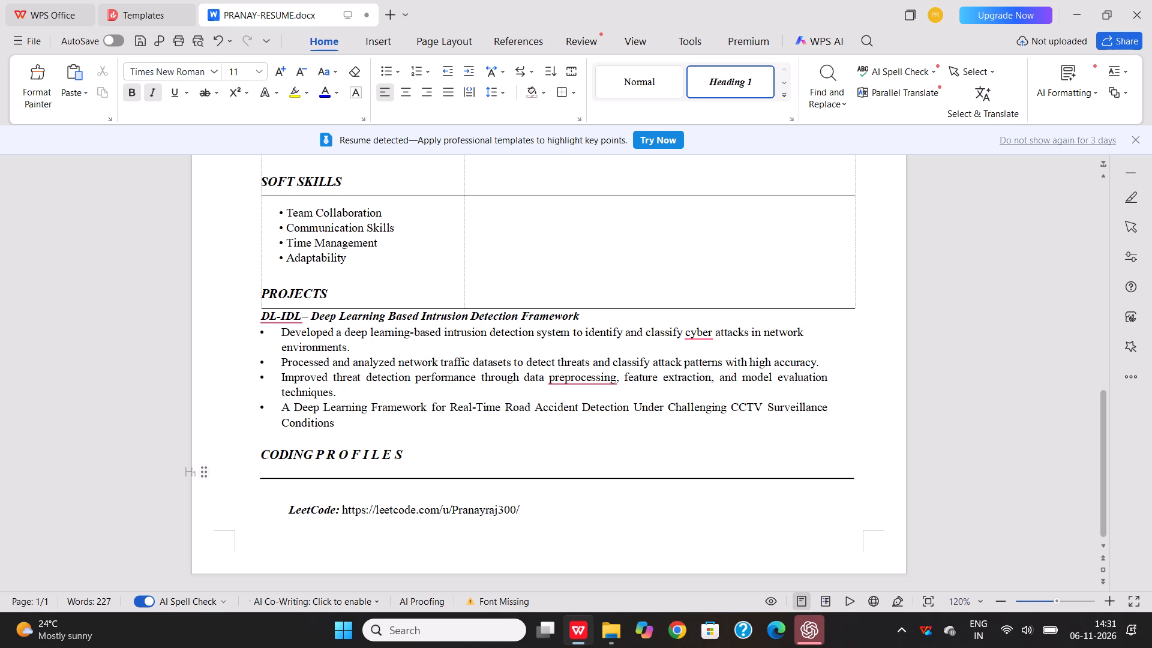
Remove the spaces between the letters of PROFILES so the heading reads CODING PROFILES on one line.
{"action": "left_click", "coordinate": [397, 451]}
{"action": "key", "text": "BackSpace"}
{"action": "key", "text": "Left"}
{"action": "key", "text": "BackSpace"}
{"action": "key", "text": "Left"}
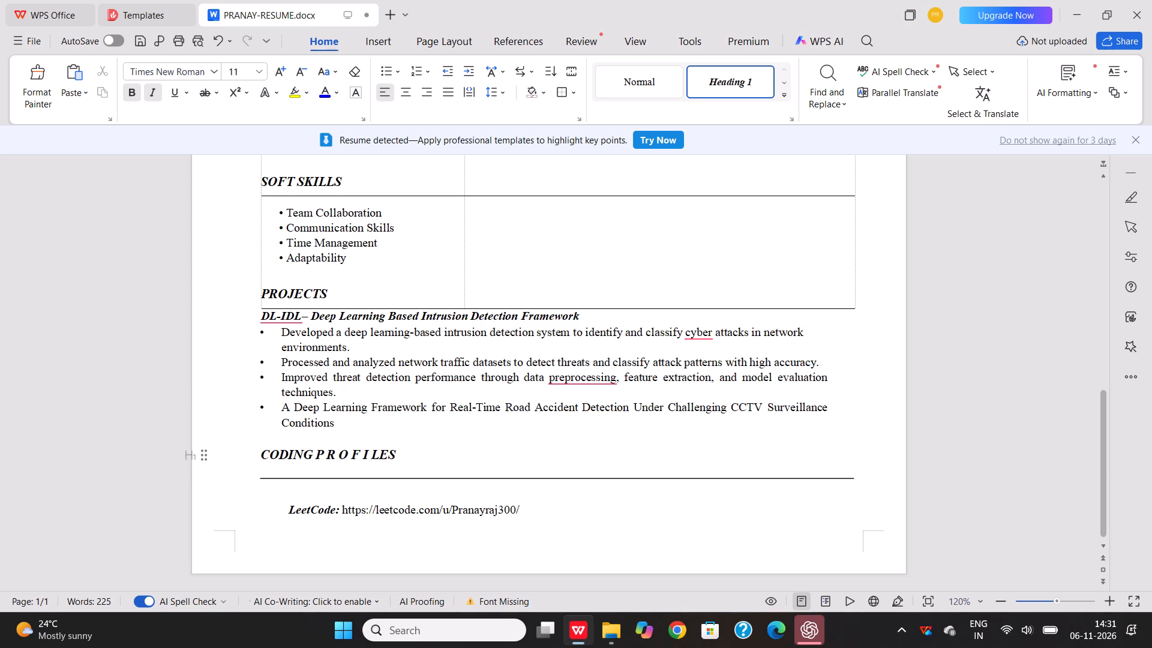
{"action": "key", "text": "BackSpace"}
{"action": "key", "text": "Left"}
{"action": "key", "text": "BackSpace"}
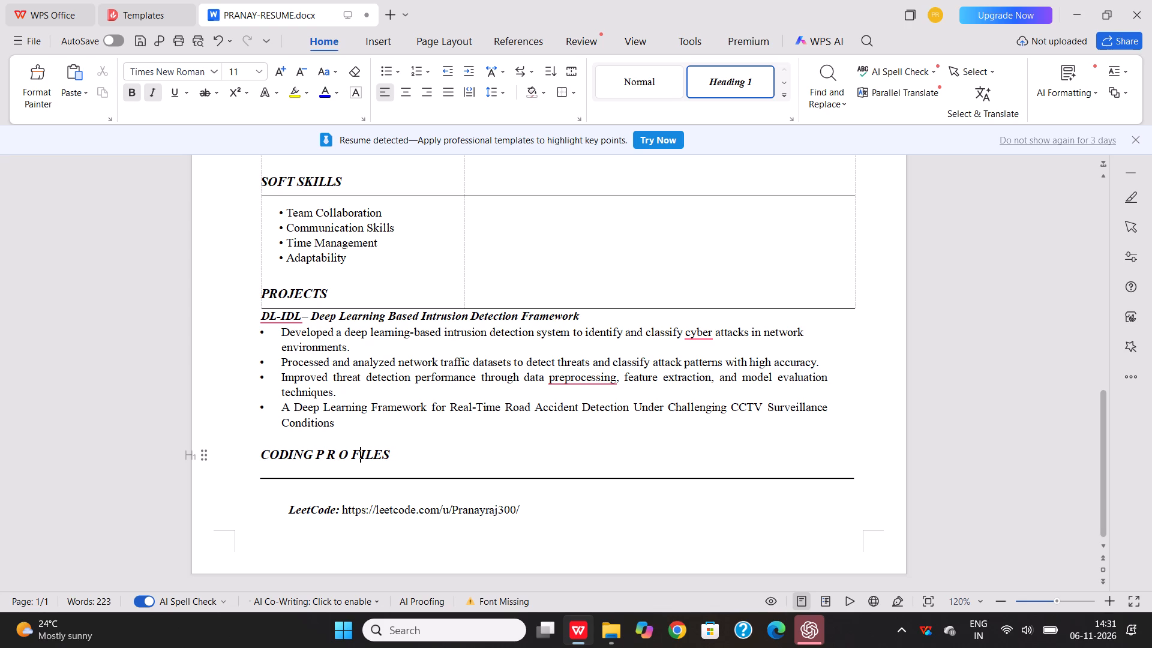
{"action": "key", "text": "Left"}
{"action": "key", "text": "BackSpace"}
{"action": "key", "text": "Left"}
{"action": "key", "text": "BackSpace"}
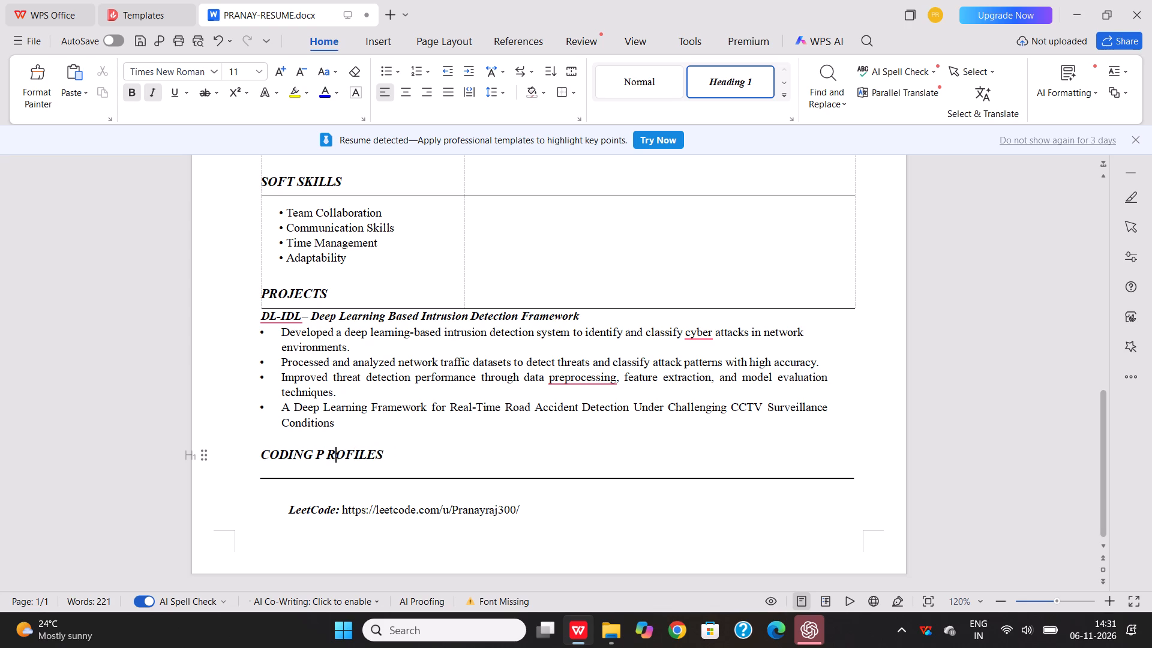
{"action": "key", "text": "Left"}
{"action": "key", "text": "BackSpace"}
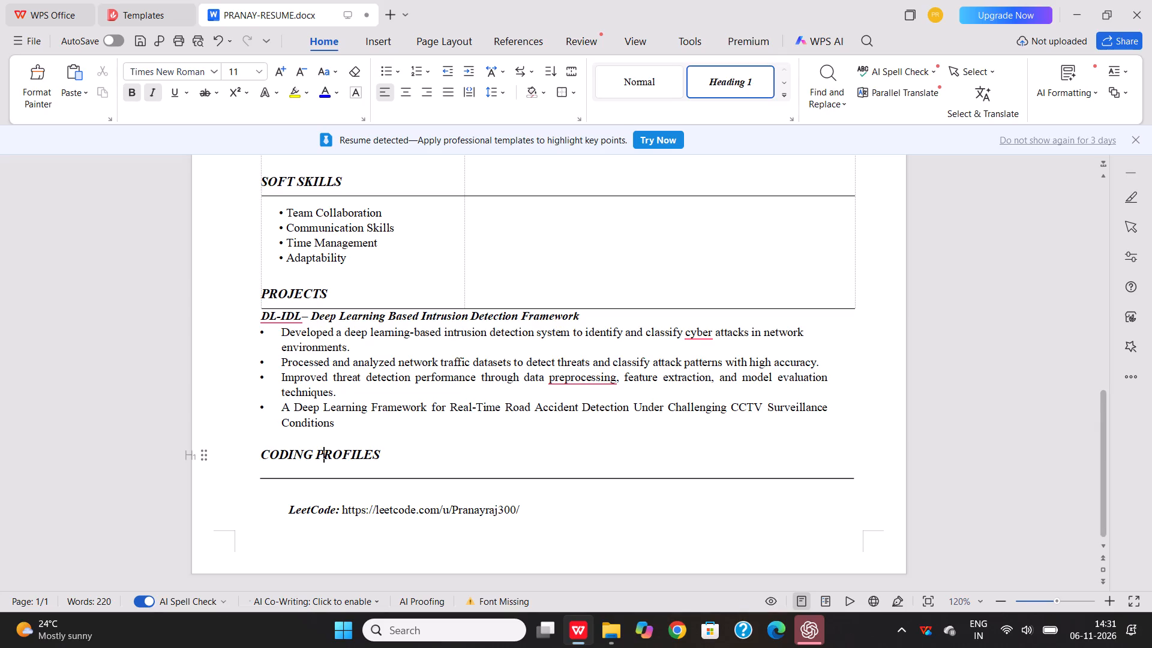
Insert a space between CAREER and OBJECTIVES in the career objectives heading.
{"action": "scroll", "coordinate": [362, 410], "scroll_direction": "up", "scroll_amount": 4}
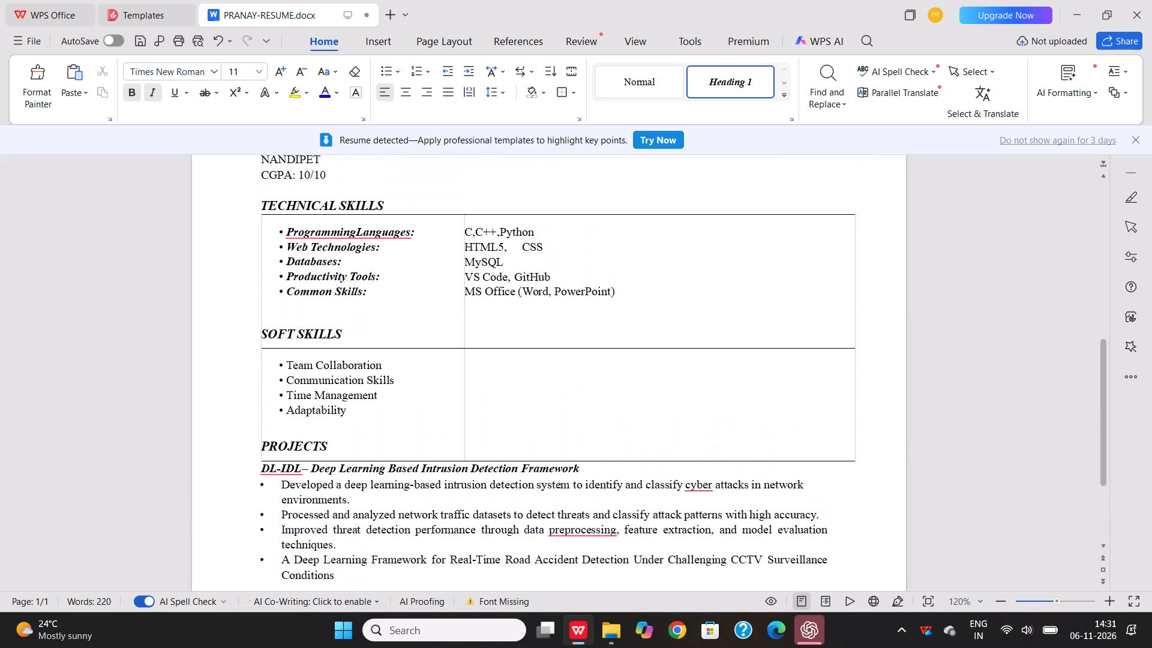
{"action": "scroll", "coordinate": [362, 410], "scroll_direction": "up", "scroll_amount": 6}
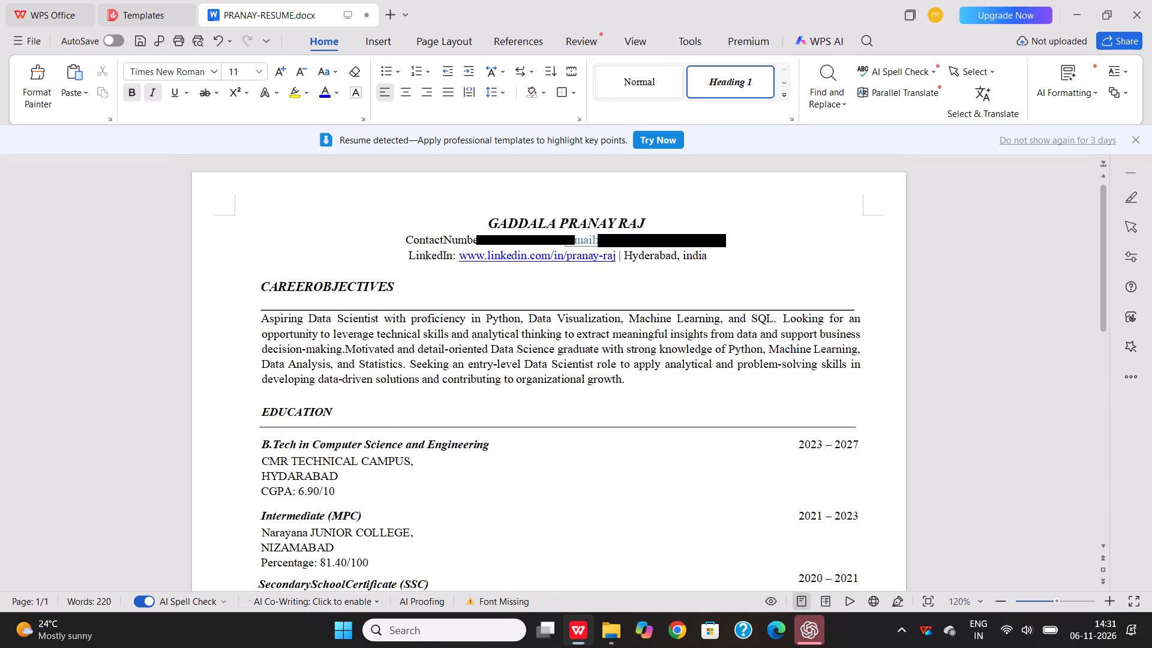
{"action": "scroll", "coordinate": [362, 410], "scroll_direction": "up", "scroll_amount": 1}
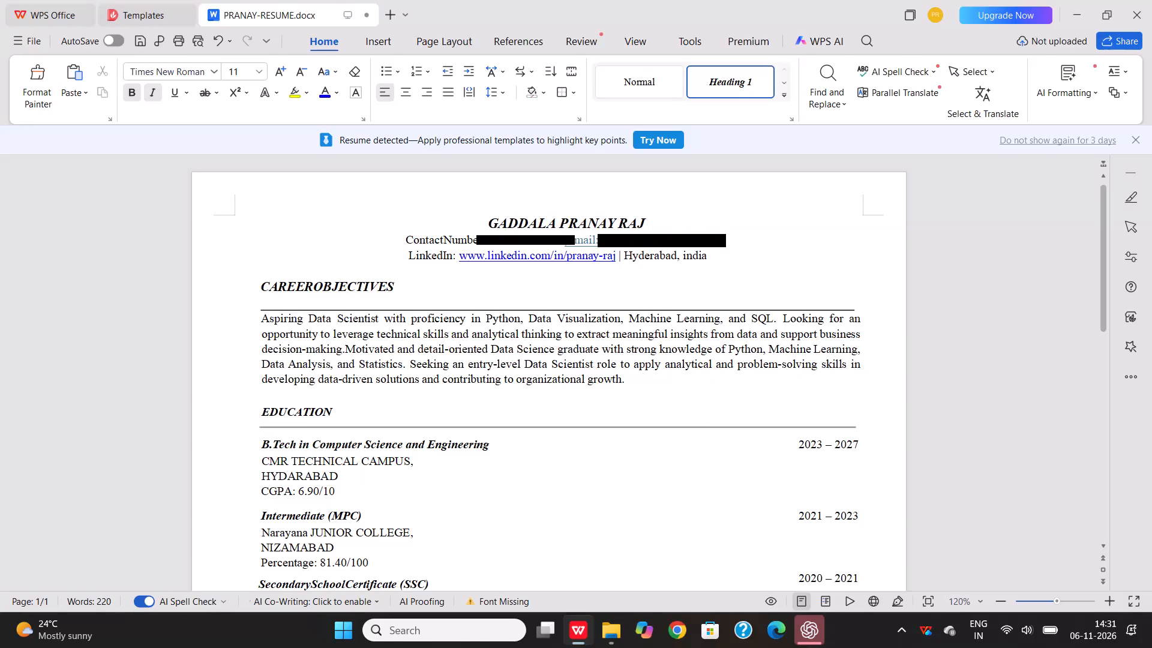
{"action": "left_click", "coordinate": [314, 292]}
{"action": "key", "text": "space"}
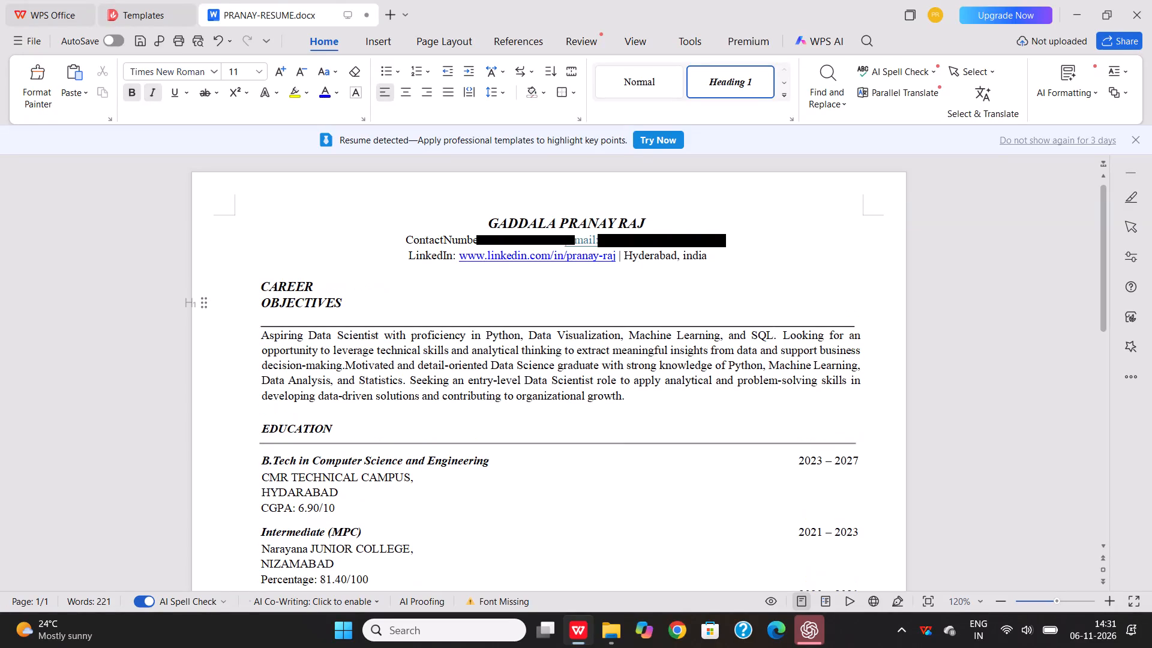
Insert one space after each letter of OBJECTIVES before the final S in the career objectives heading.
{"action": "key", "text": "Right"}
{"action": "key", "text": "space"}
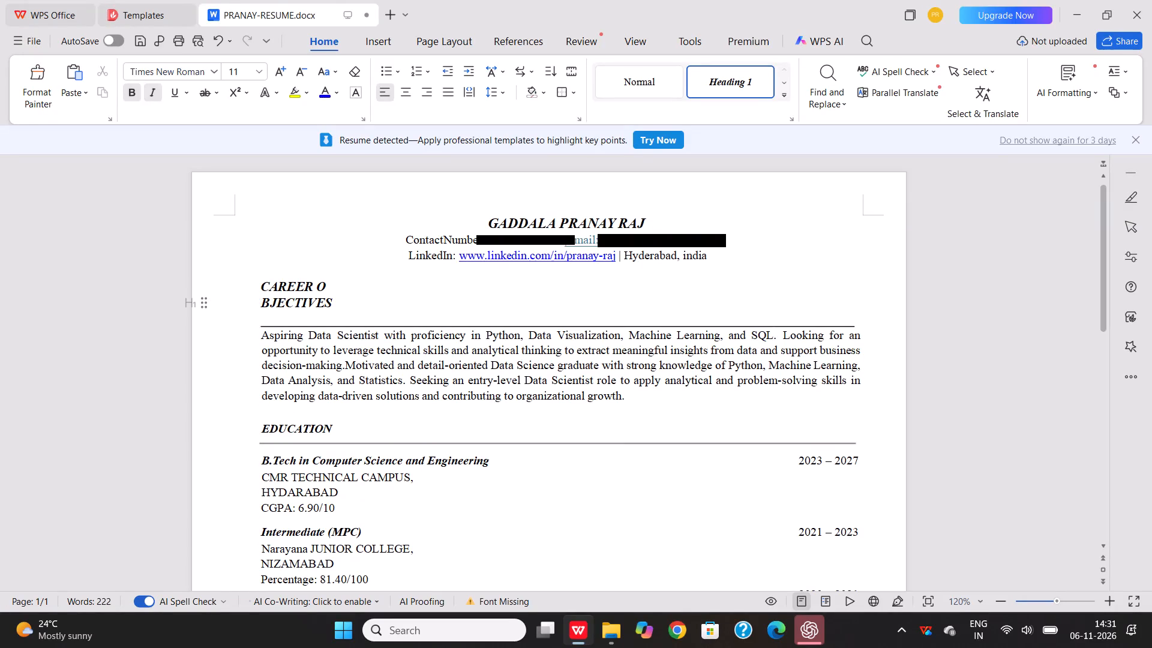
{"action": "key", "text": "Right"}
{"action": "key", "text": "space"}
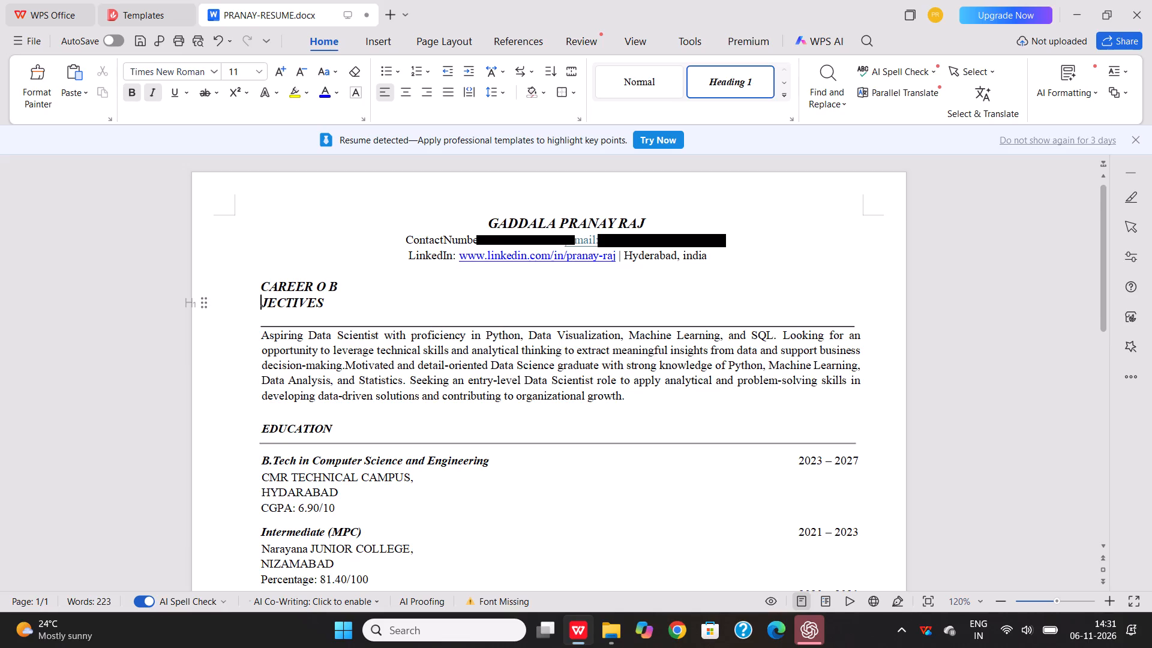
{"action": "key", "text": "Right"}
{"action": "key", "text": "space"}
{"action": "key", "text": "Right"}
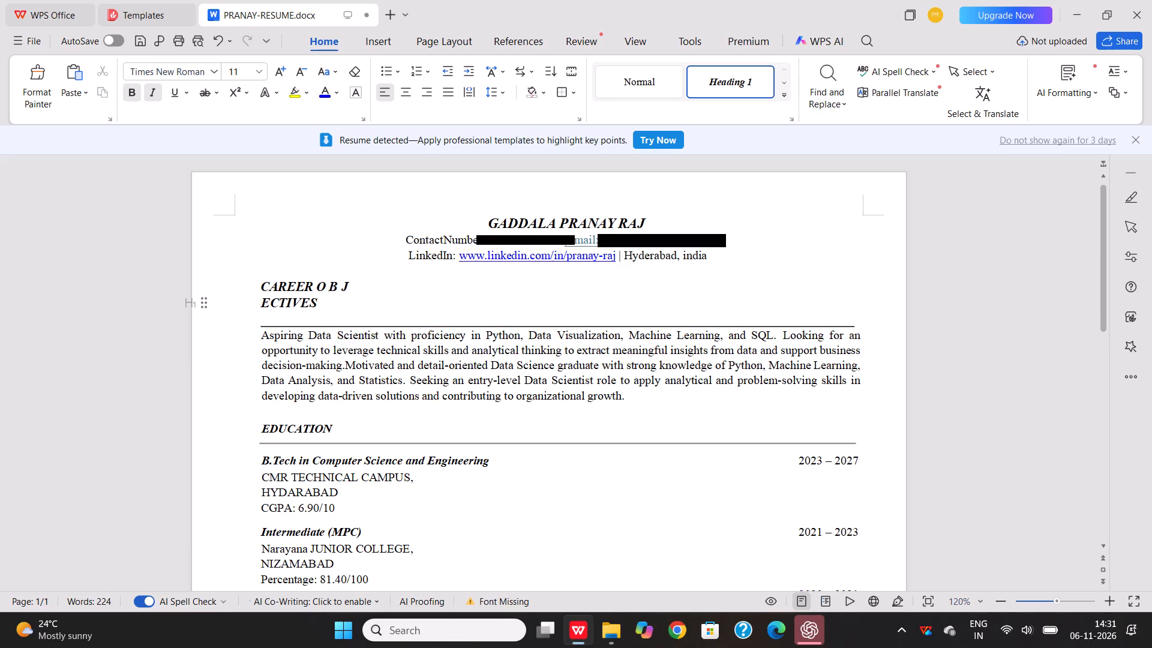
{"action": "key", "text": "space"}
{"action": "key", "text": "Right"}
{"action": "key", "text": "space"}
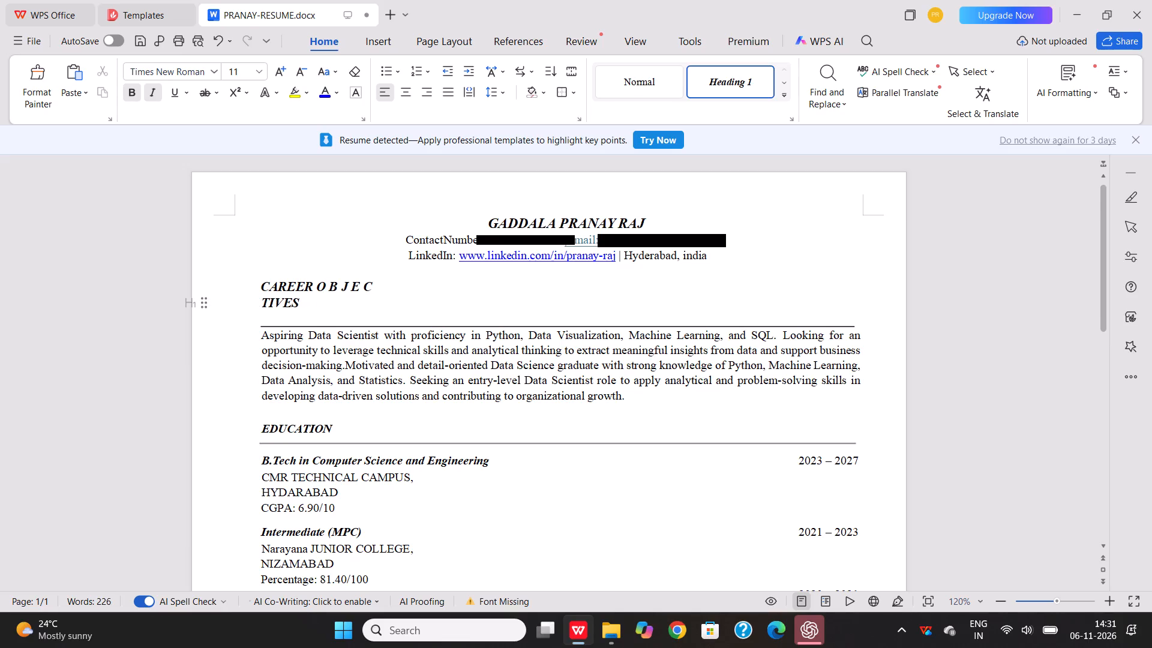
{"action": "key", "text": "Right"}
{"action": "key", "text": "space"}
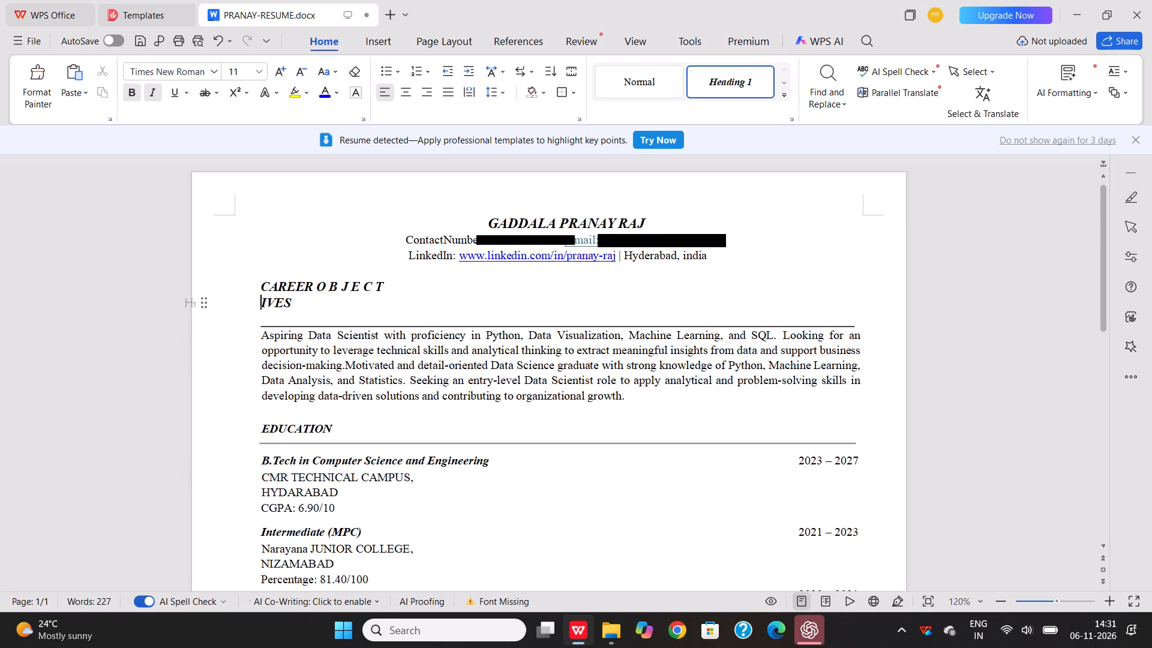
{"action": "key", "text": "Right"}
{"action": "key", "text": "space"}
{"action": "key", "text": "Right"}
{"action": "key", "text": "space"}
{"action": "key", "text": "Right"}
{"action": "key", "text": "space"}
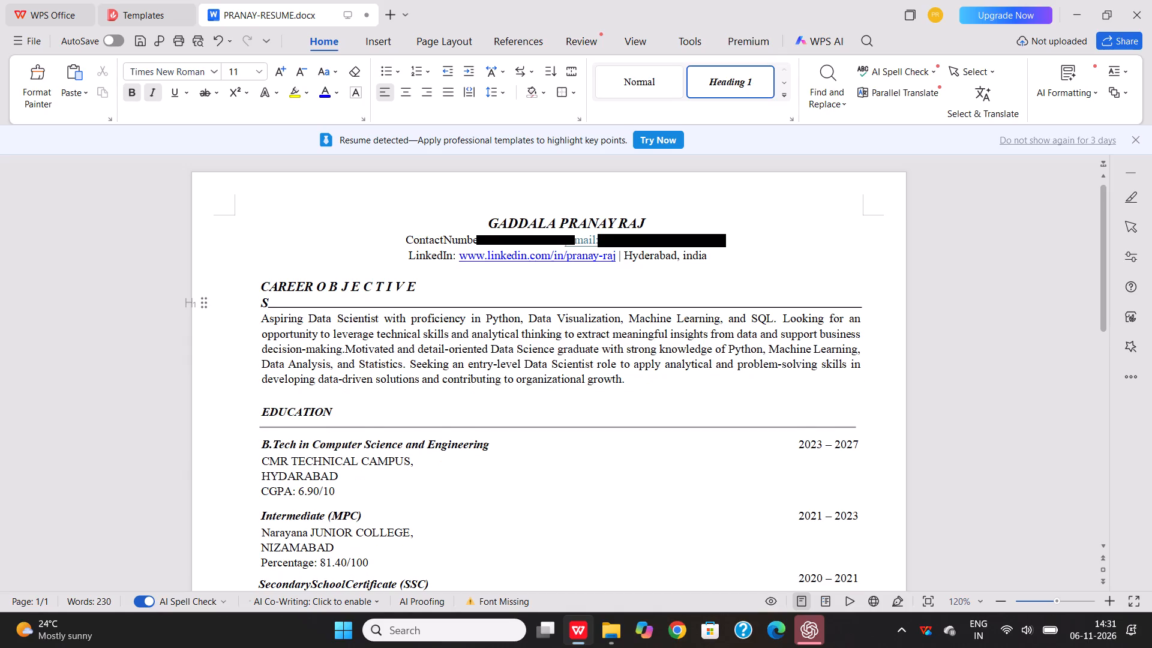
{"action": "key", "text": "Right"}
{"action": "key", "text": "space"}
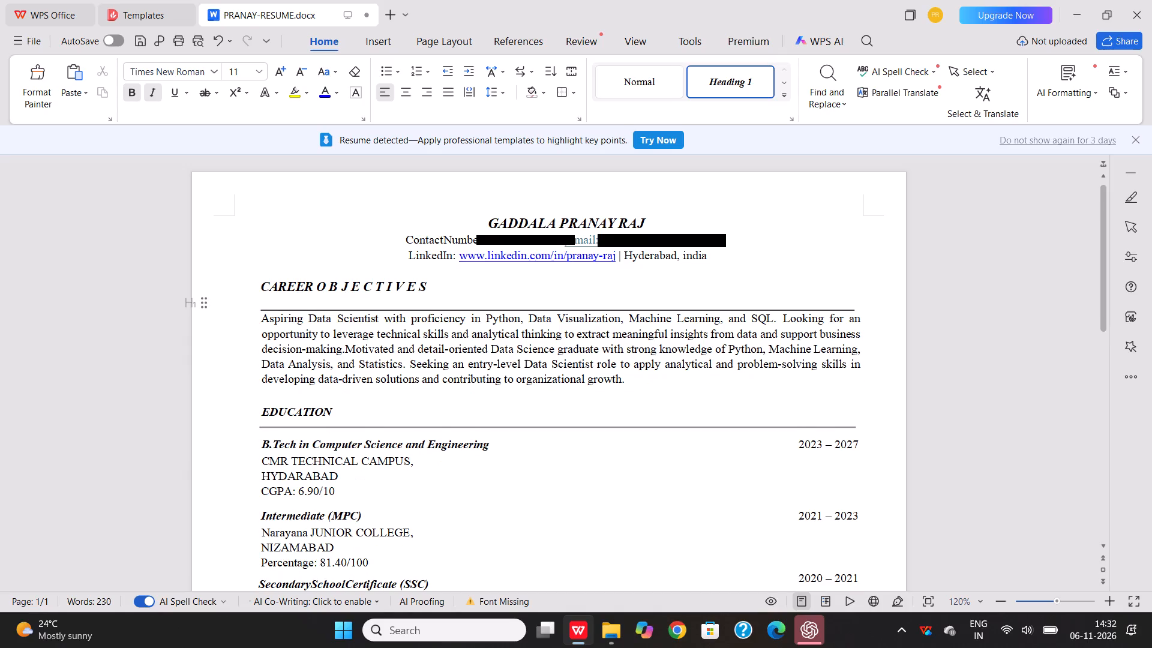
Remove the spaces between the letters of OBJECTIVES so the heading reads CAREER OBJECTIVES on one line.
{"action": "left_click", "coordinate": [419, 283]}
{"action": "key", "text": "BackSpace"}
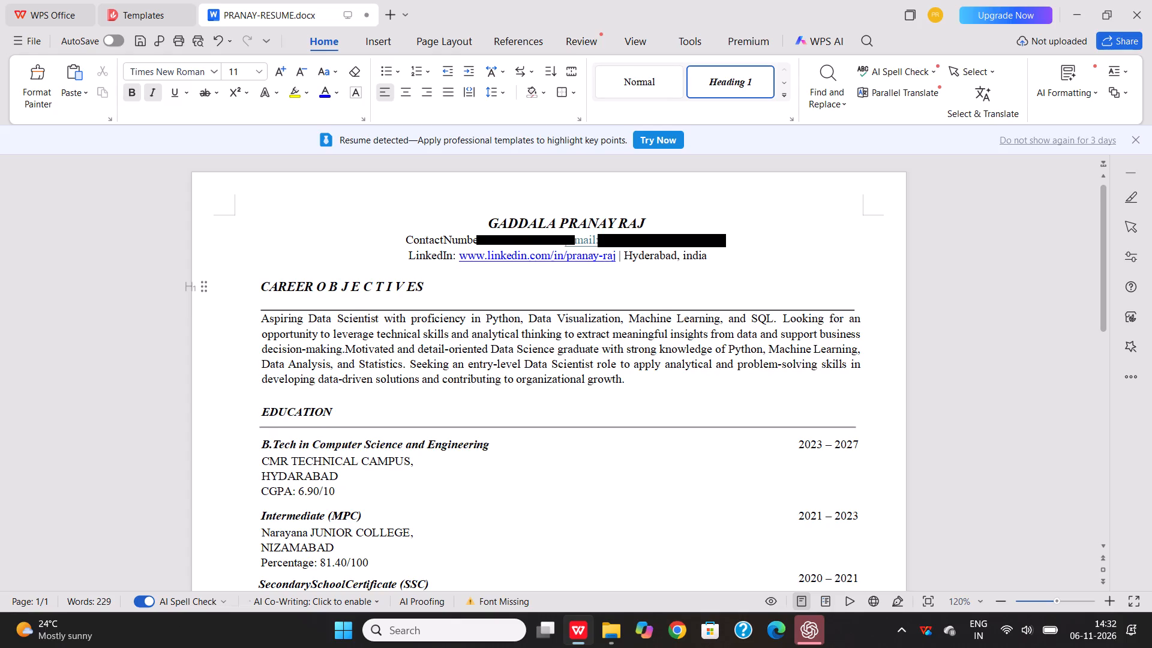
{"action": "key", "text": "Left"}
{"action": "key", "text": "BackSpace"}
{"action": "key", "text": "Left"}
{"action": "key", "text": "BackSpace"}
{"action": "key", "text": "Left"}
{"action": "key", "text": "BackSpace"}
{"action": "key", "text": "Left"}
{"action": "key", "text": "BackSpace"}
{"action": "key", "text": "Left"}
{"action": "key", "text": "BackSpace"}
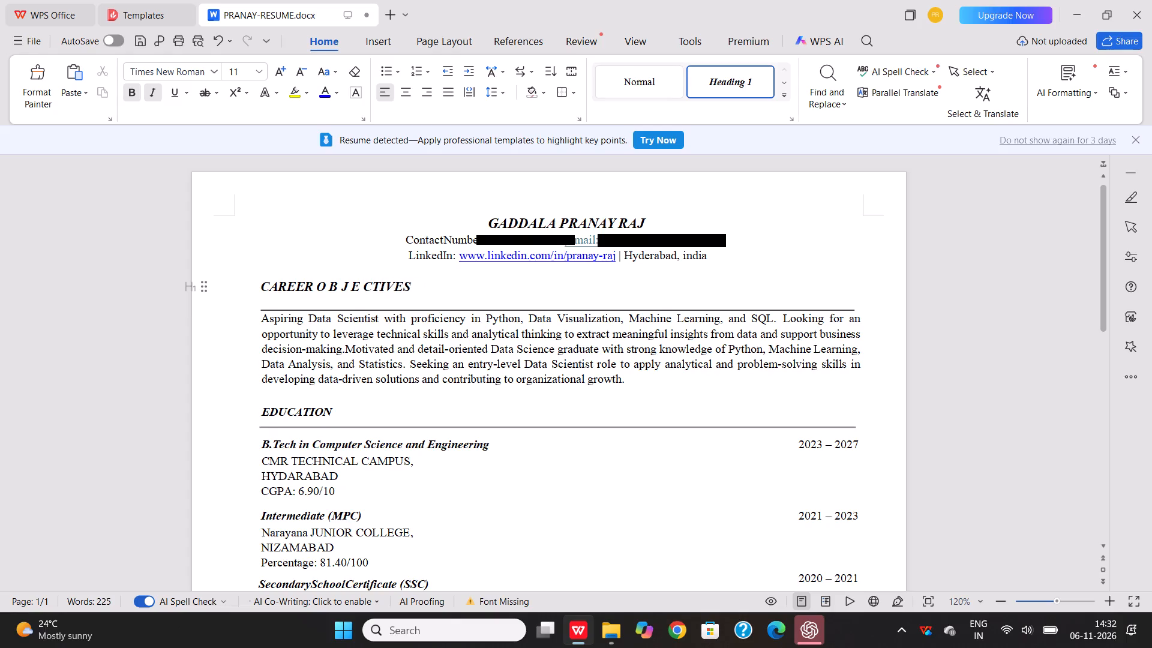
{"action": "key", "text": "Left"}
{"action": "key", "text": "BackSpace"}
{"action": "key", "text": "Left"}
{"action": "key", "text": "BackSpace"}
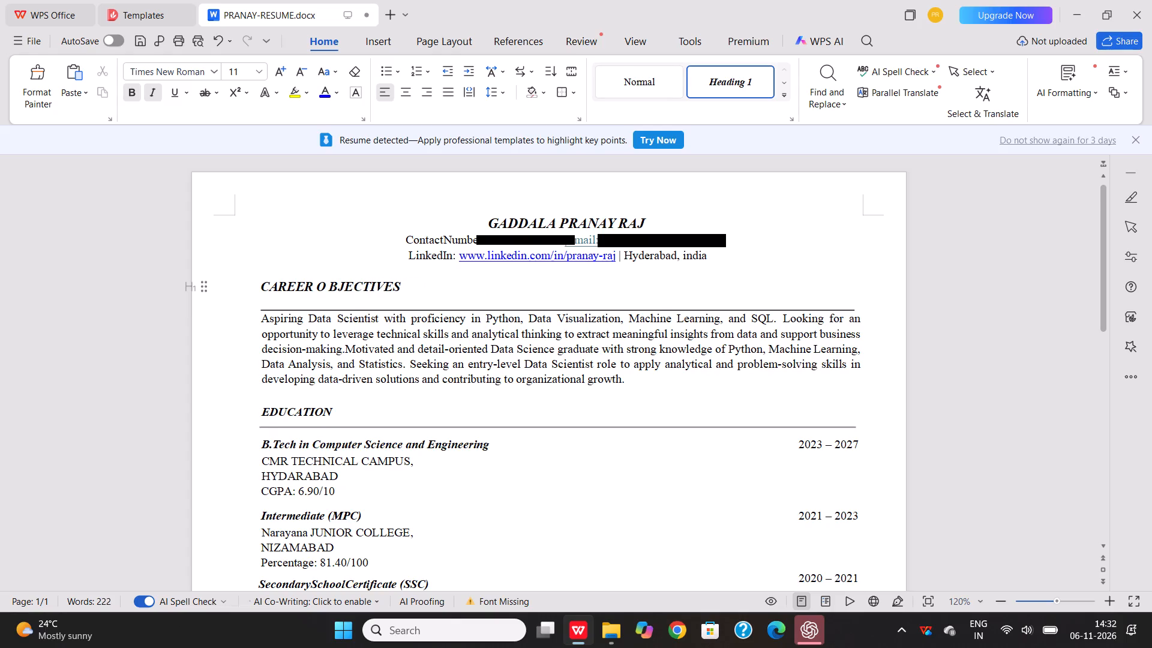
{"action": "key", "text": "Left"}
{"action": "key", "text": "BackSpace"}
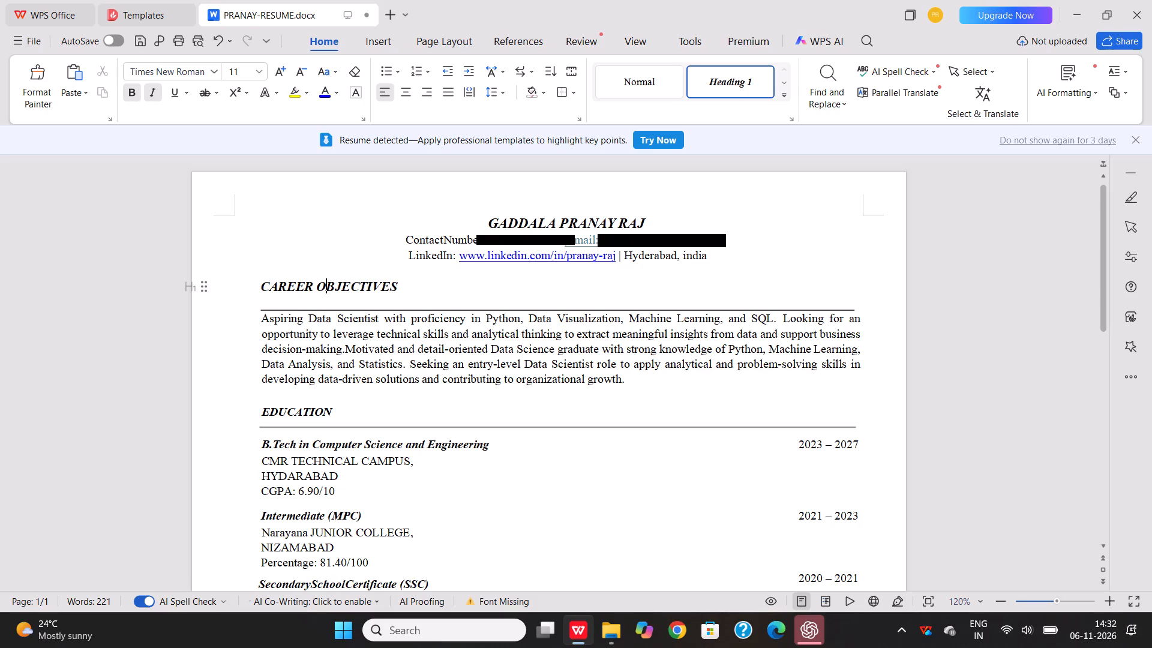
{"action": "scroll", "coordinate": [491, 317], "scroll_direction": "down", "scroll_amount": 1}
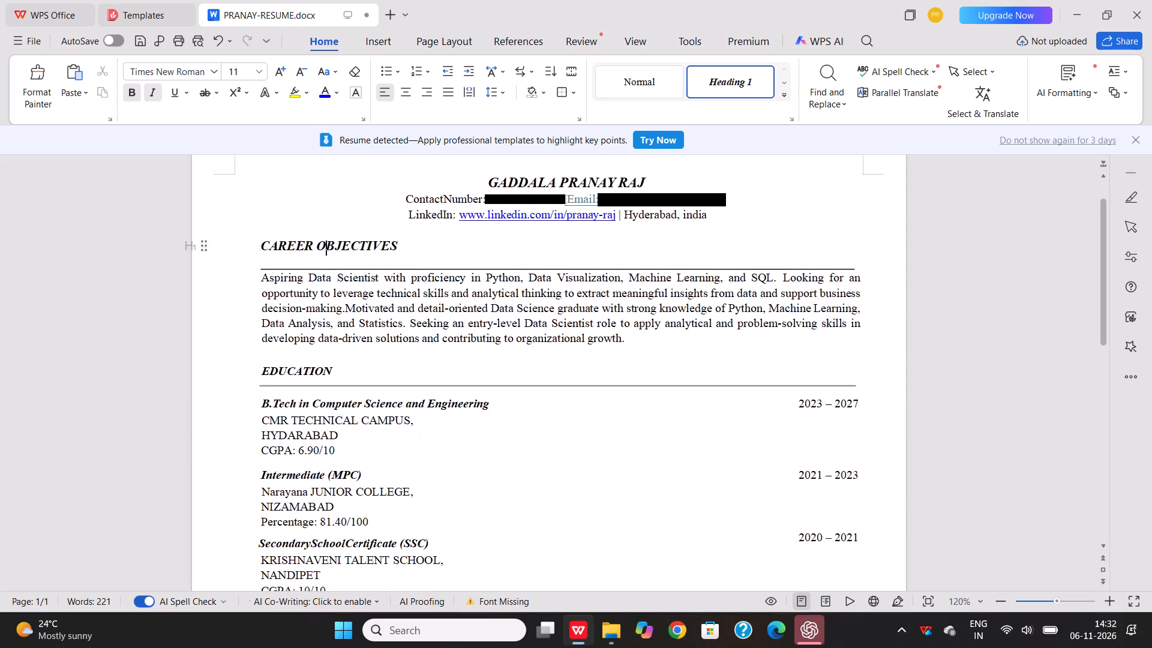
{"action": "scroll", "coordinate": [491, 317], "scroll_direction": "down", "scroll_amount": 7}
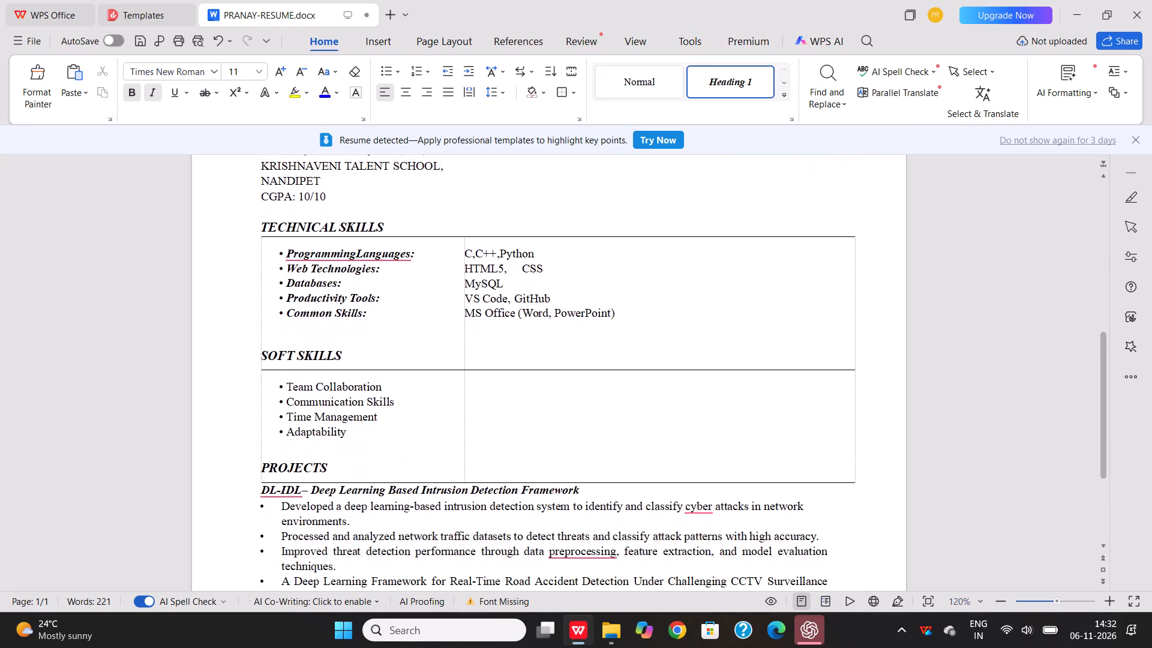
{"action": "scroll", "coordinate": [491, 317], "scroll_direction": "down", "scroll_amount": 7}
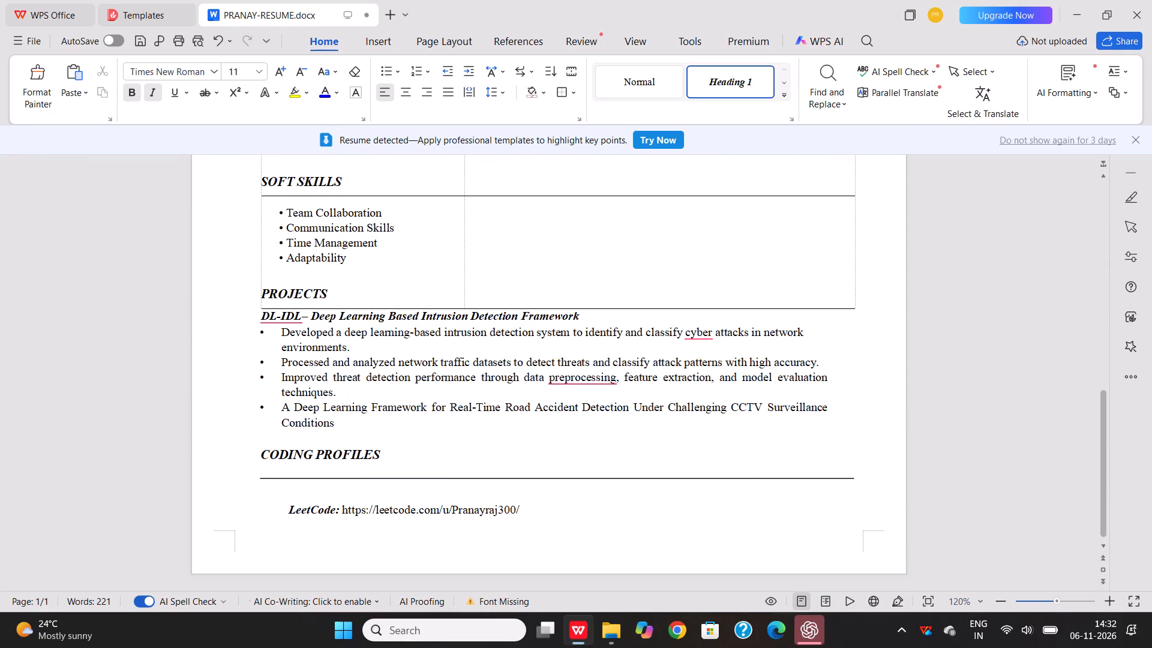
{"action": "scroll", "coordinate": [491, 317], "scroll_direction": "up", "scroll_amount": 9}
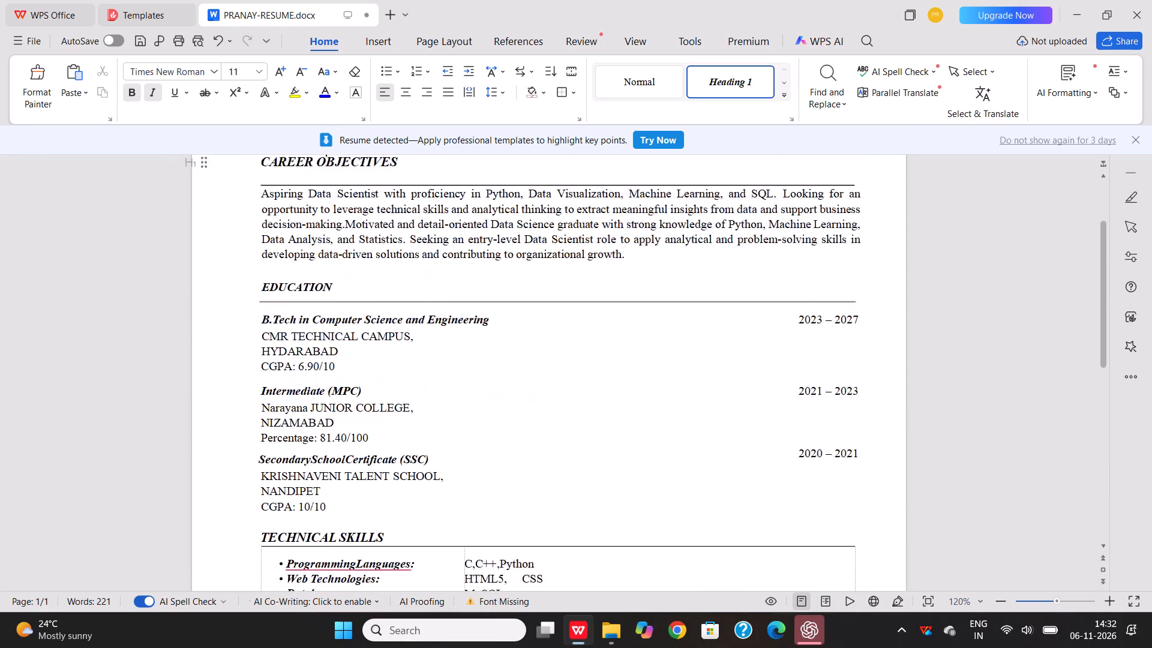
Save a copy of the resume to the Desktop as a Word document named PRANAY'S-RESUME.docx.
{"action": "scroll", "coordinate": [491, 317], "scroll_direction": "up", "scroll_amount": 9}
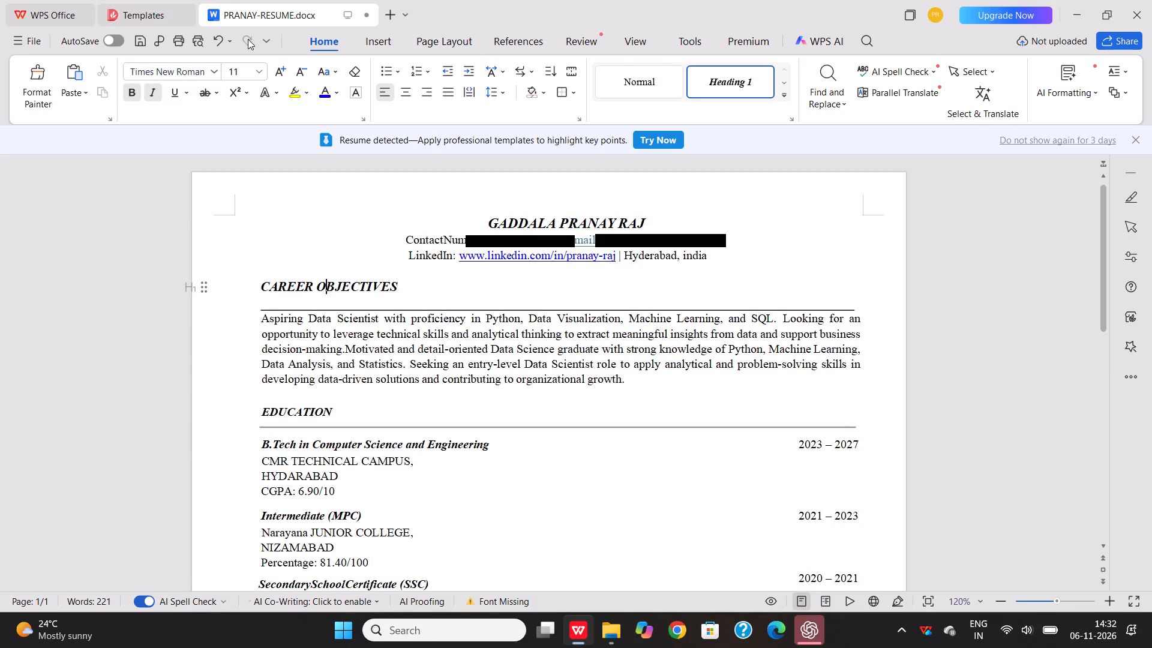
{"action": "right_click", "coordinate": [214, 13]}
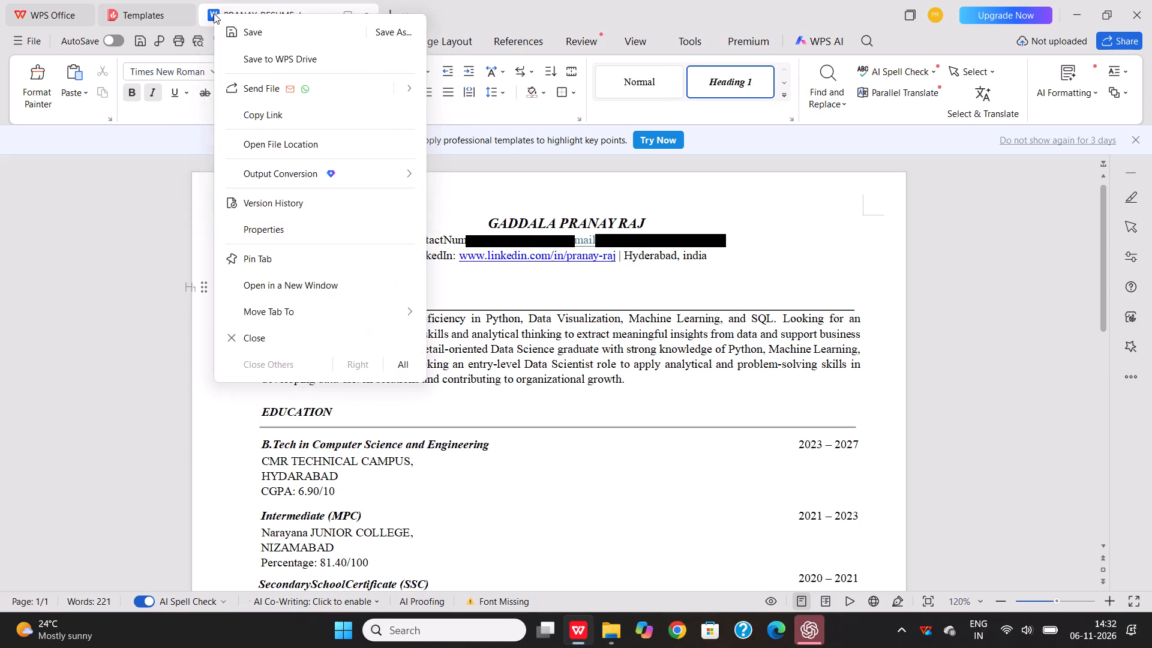
{"action": "right_click", "coordinate": [214, 13]}
{"action": "right_click", "coordinate": [214, 13]}
{"action": "left_click", "coordinate": [379, 26]}
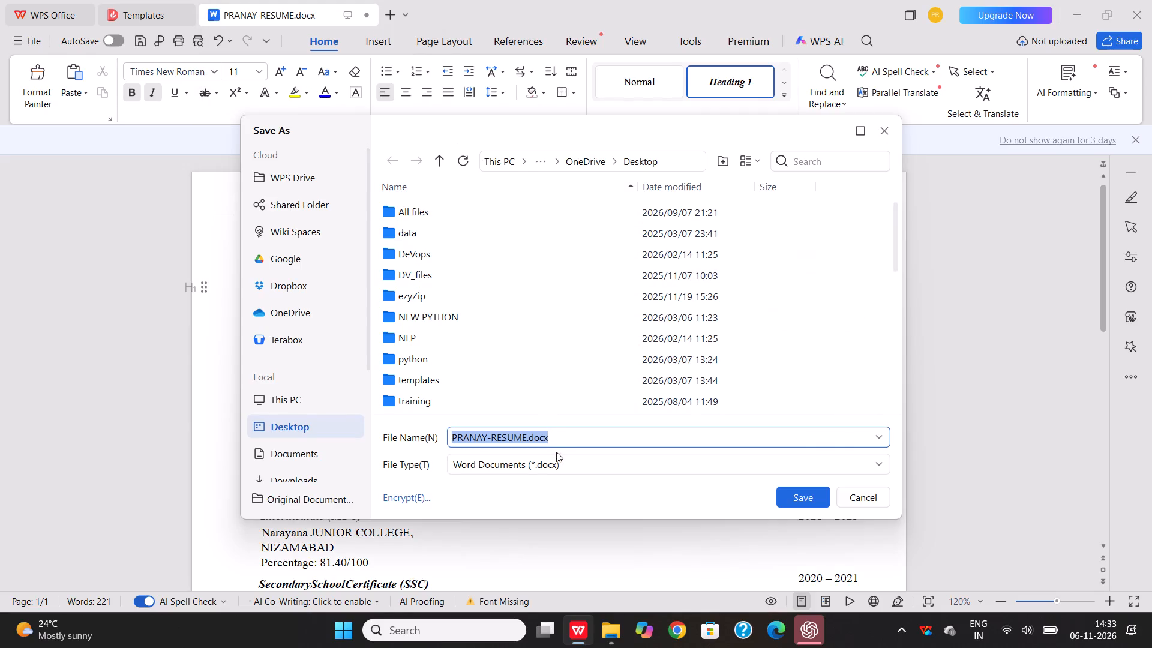
{"action": "left_click", "coordinate": [548, 434]}
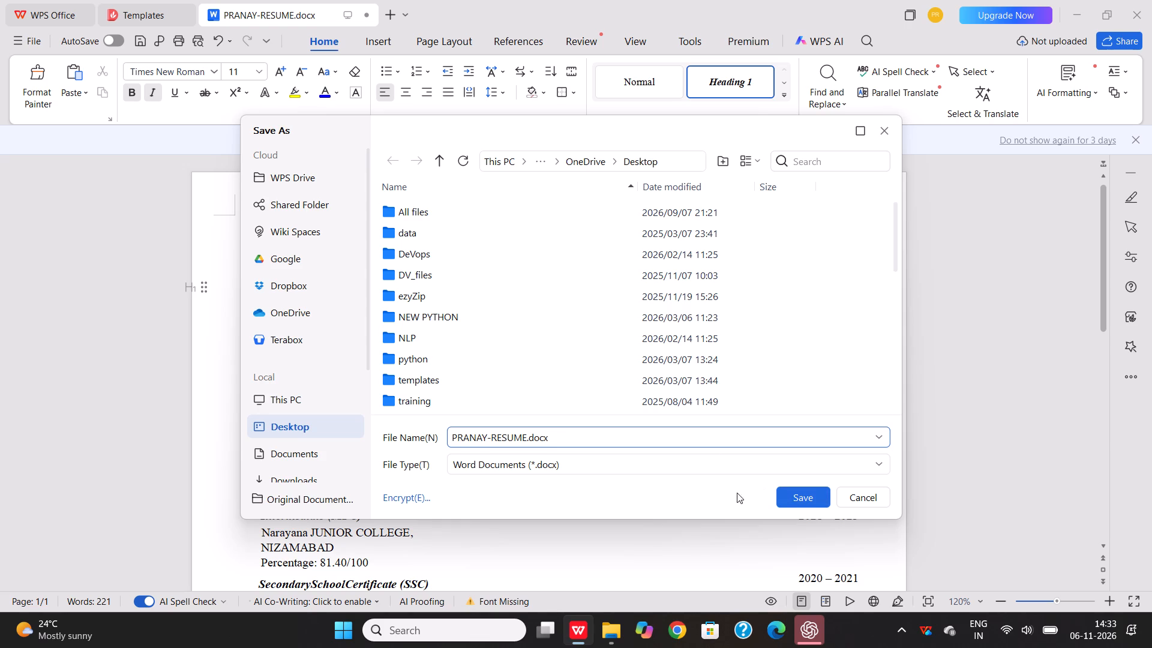
{"action": "left_click", "coordinate": [487, 436]}
{"action": "key", "text": "s"}
{"action": "key", "text": "apostrophe"}
{"action": "key", "text": "BackSpace"}
{"action": "key", "text": "Left"}
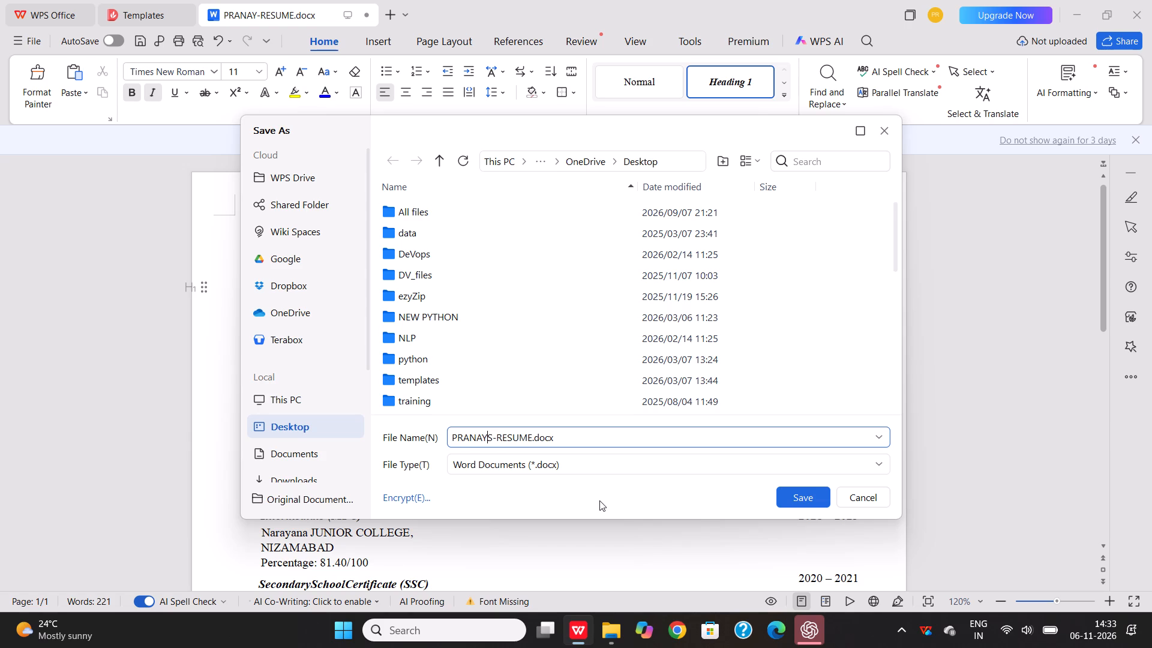
{"action": "key", "text": "apostrophe"}
{"action": "left_click", "coordinate": [815, 494]}
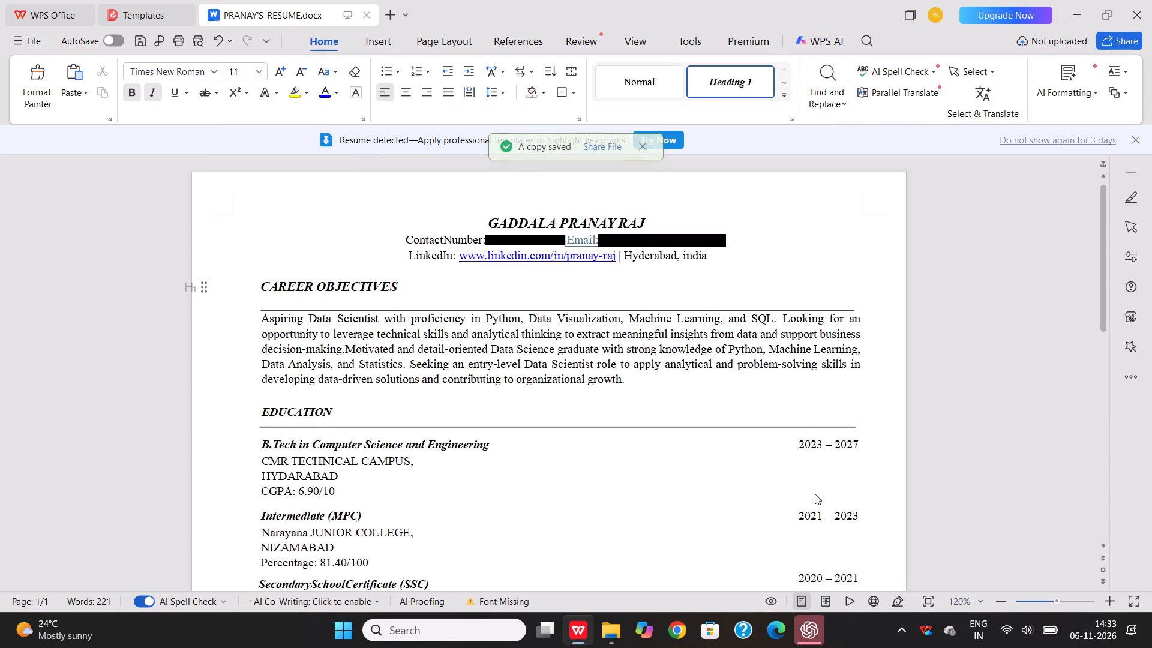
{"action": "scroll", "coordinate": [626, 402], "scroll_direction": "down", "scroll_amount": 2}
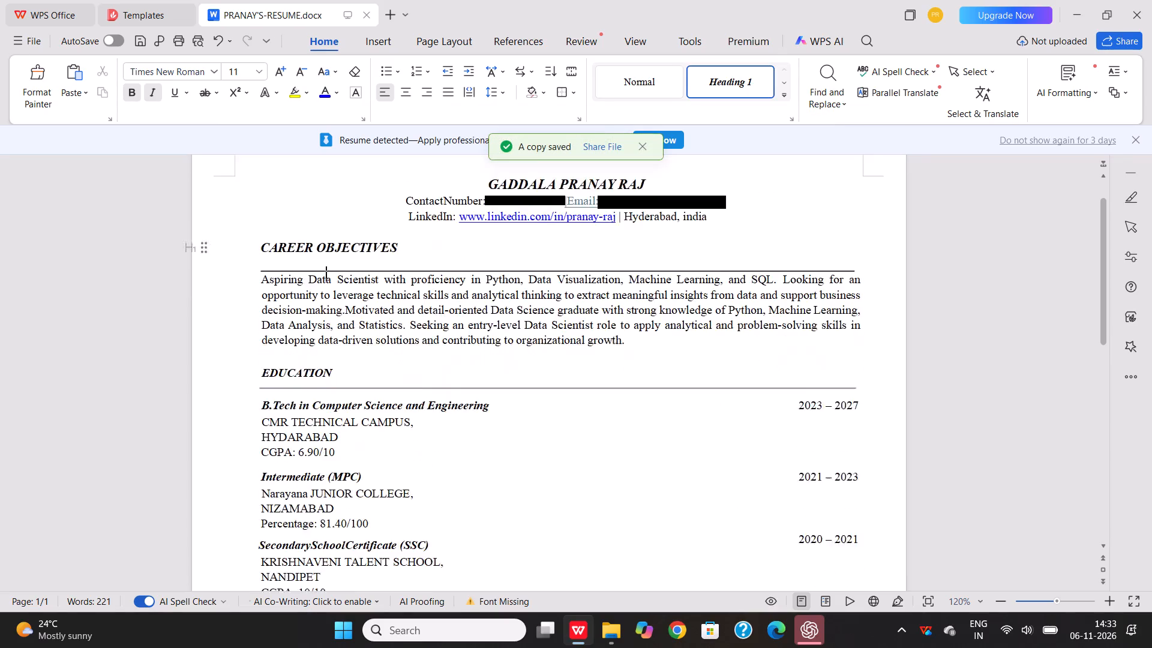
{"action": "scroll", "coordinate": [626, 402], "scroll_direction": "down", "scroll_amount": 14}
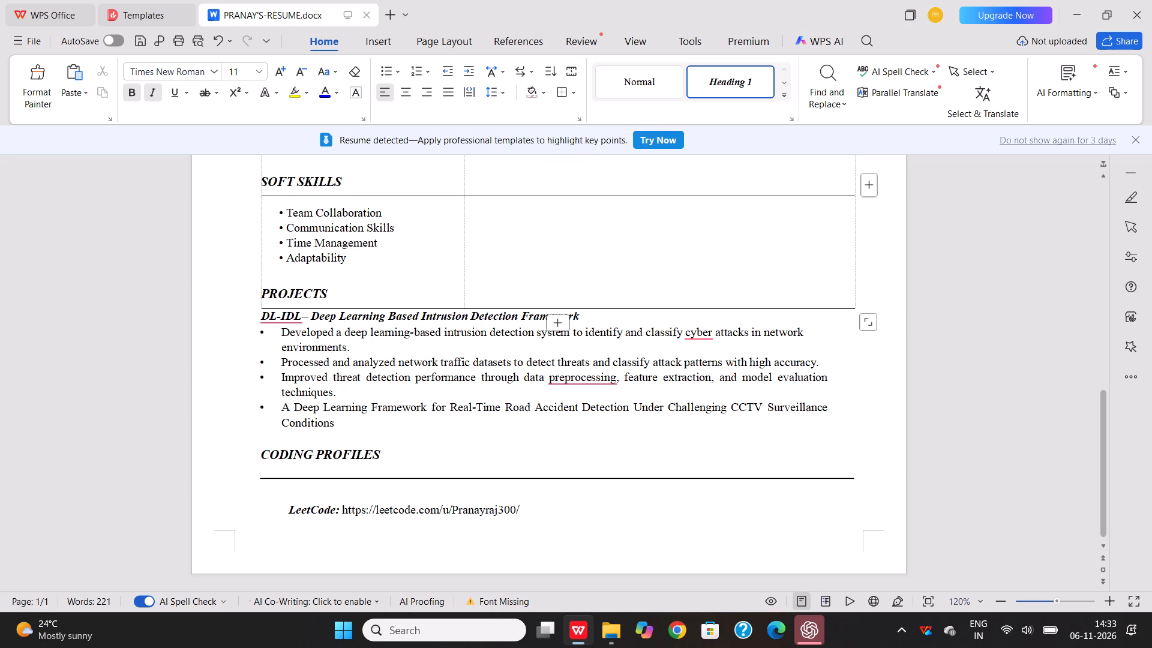
Switch to the File Explorer window showing the Desktop folder.
{"action": "left_click", "coordinate": [589, 647]}
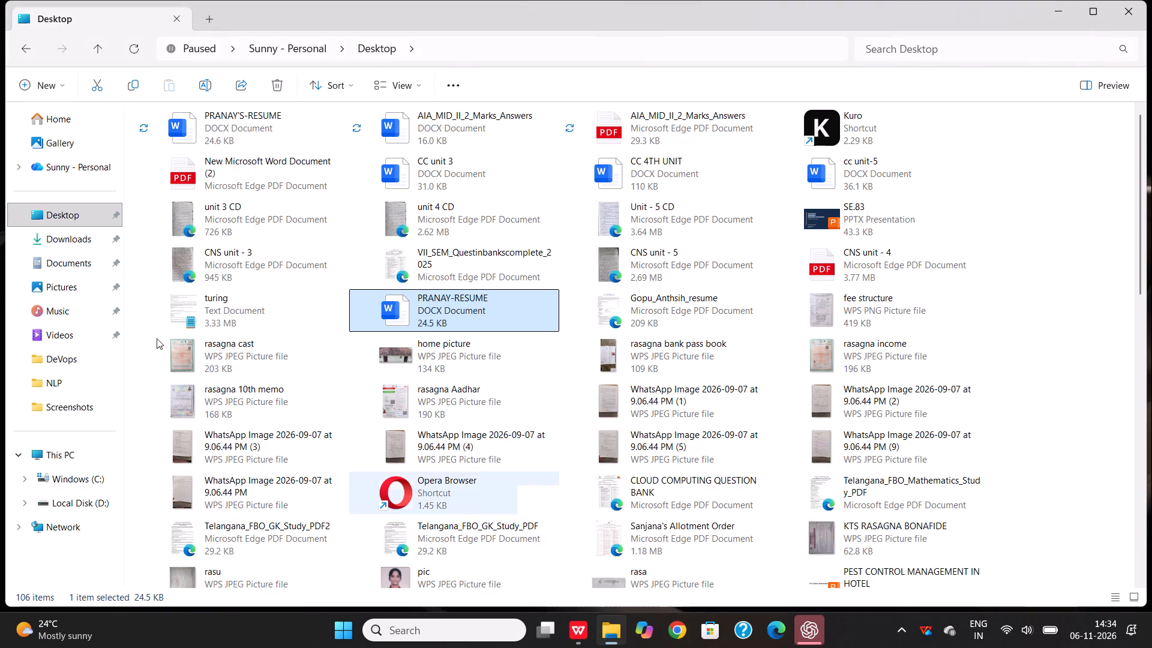
Pick up the newly saved PRANAY'S-RESUME Word document in the Desktop folder to move it.
{"action": "scroll", "coordinate": [40, 275], "scroll_direction": "up", "scroll_amount": 2}
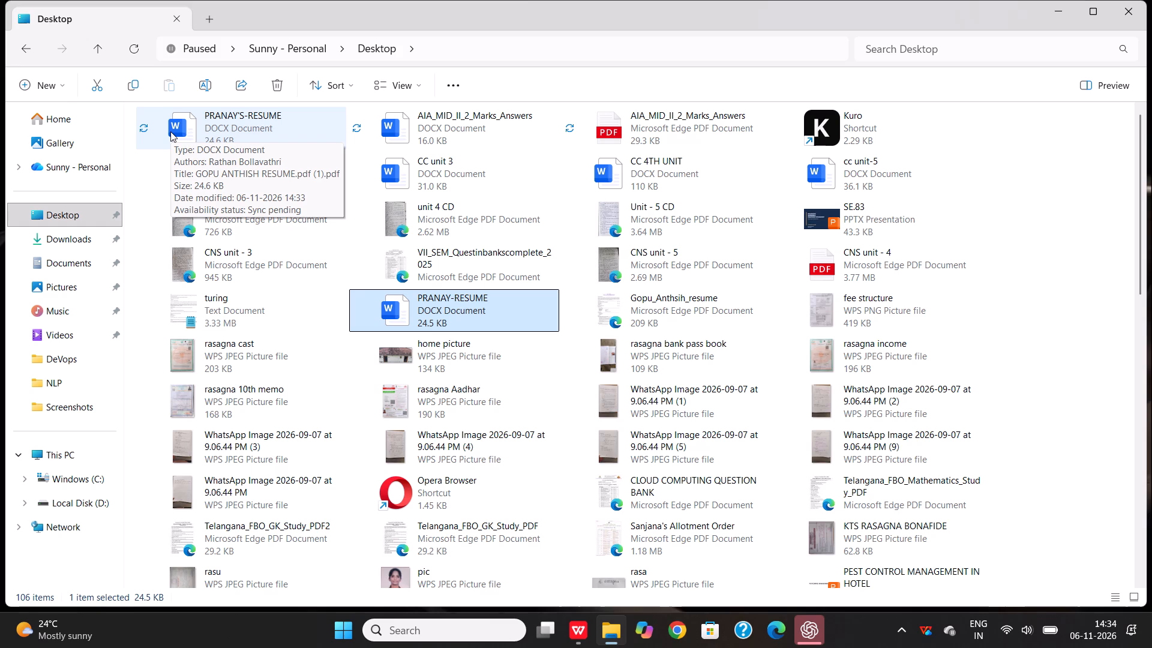